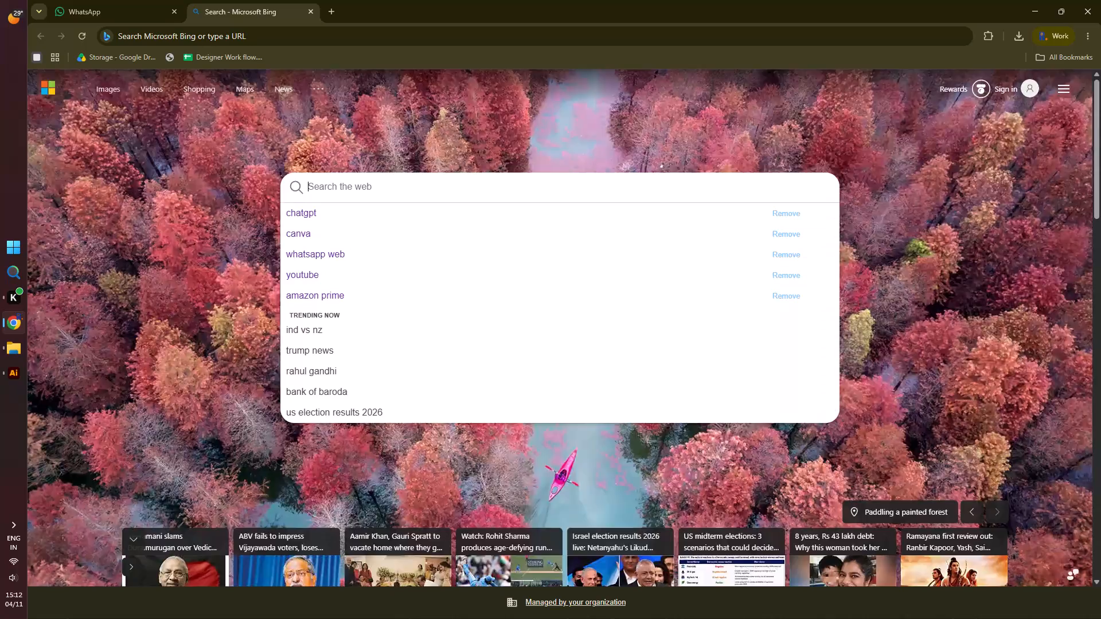
Search the web for canva and open the Canva: Visual Suite for Everyone site from the results.
click(350, 231)
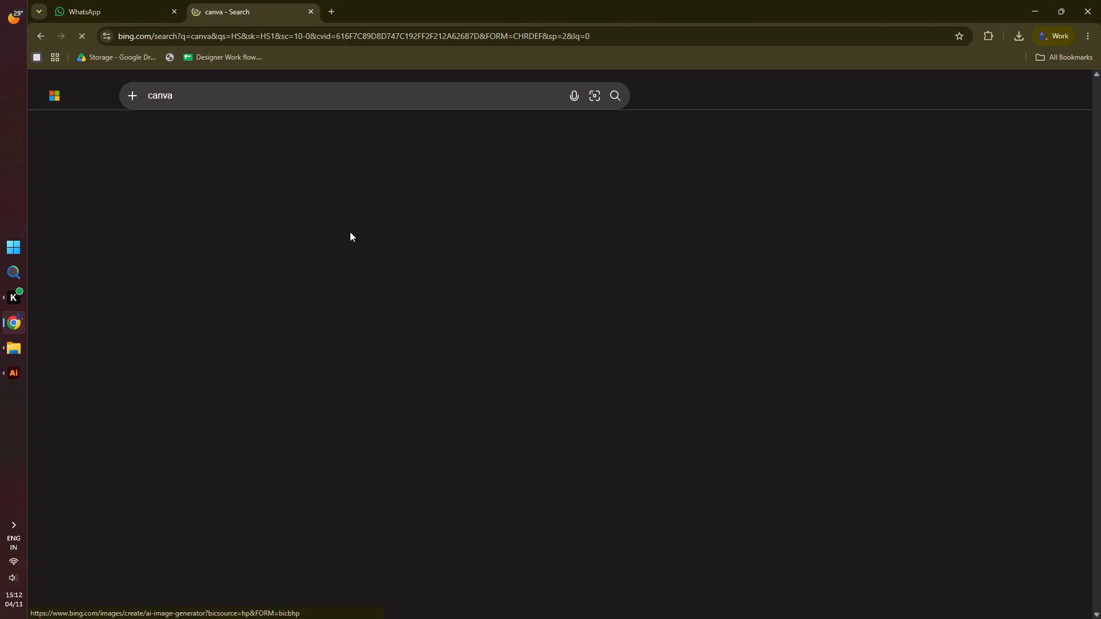
click(233, 218)
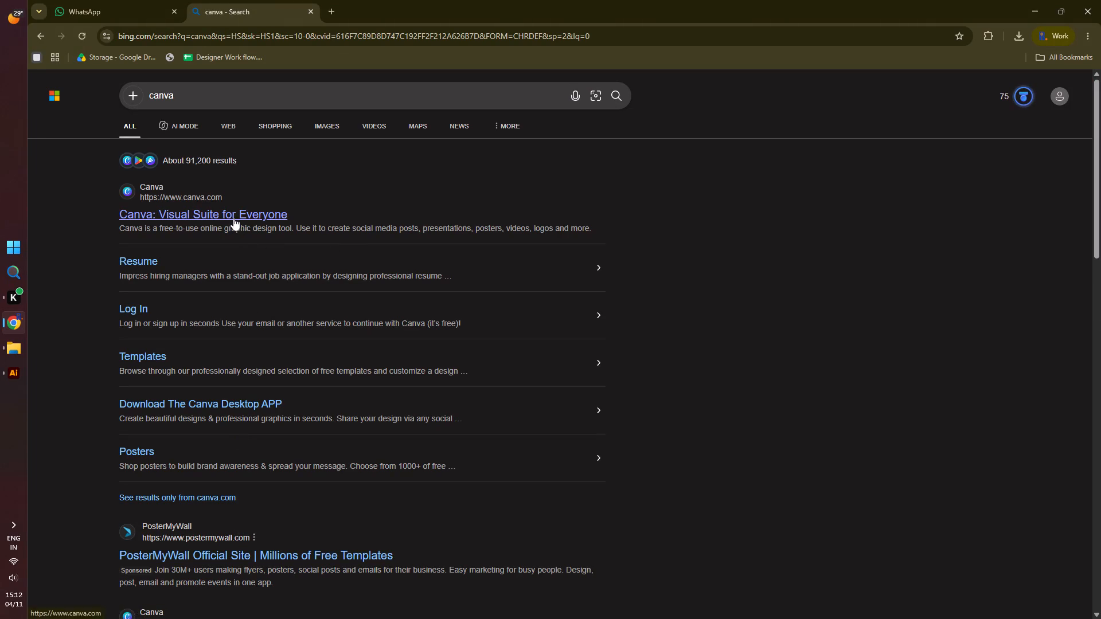
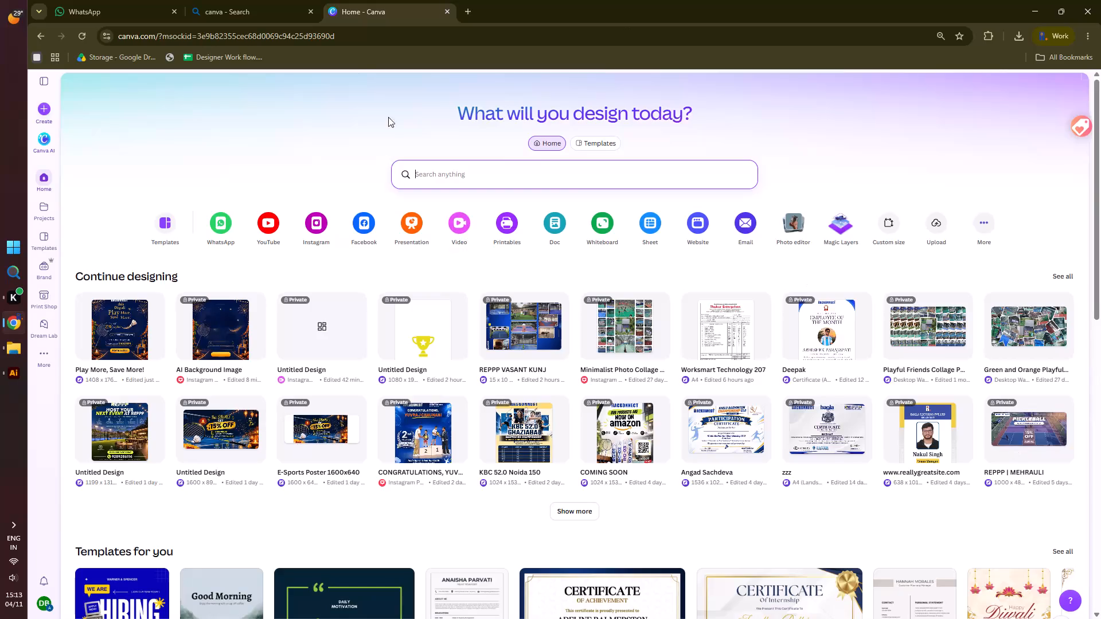
Open the recent REPPP VASANT KUNJ design for editing and close the leftover canva search and Canva home pages.
click(535, 326)
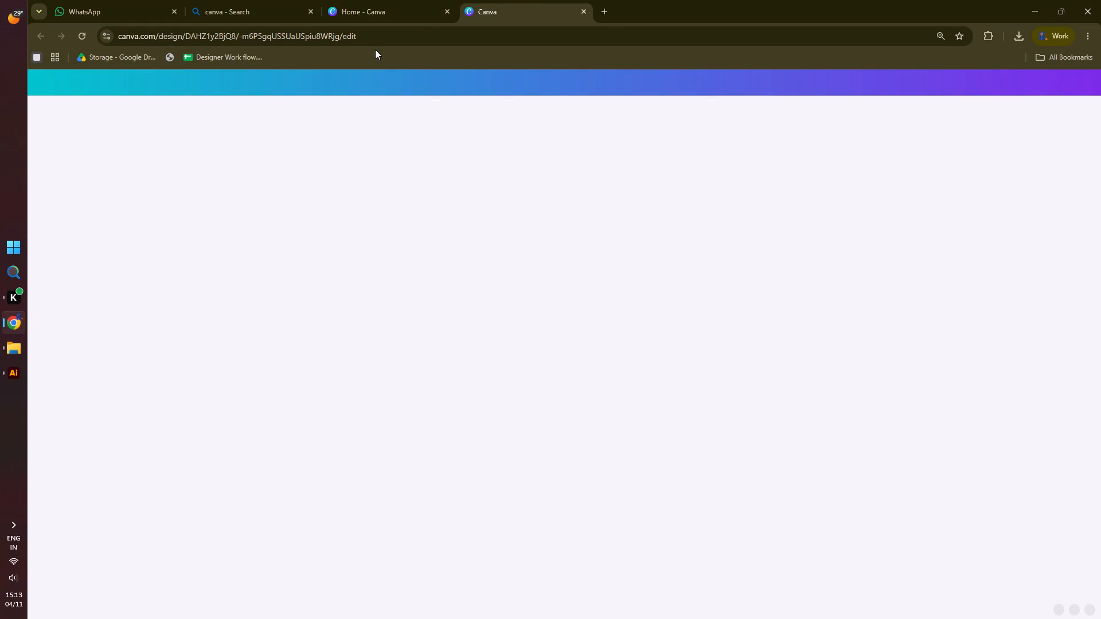
click(312, 14)
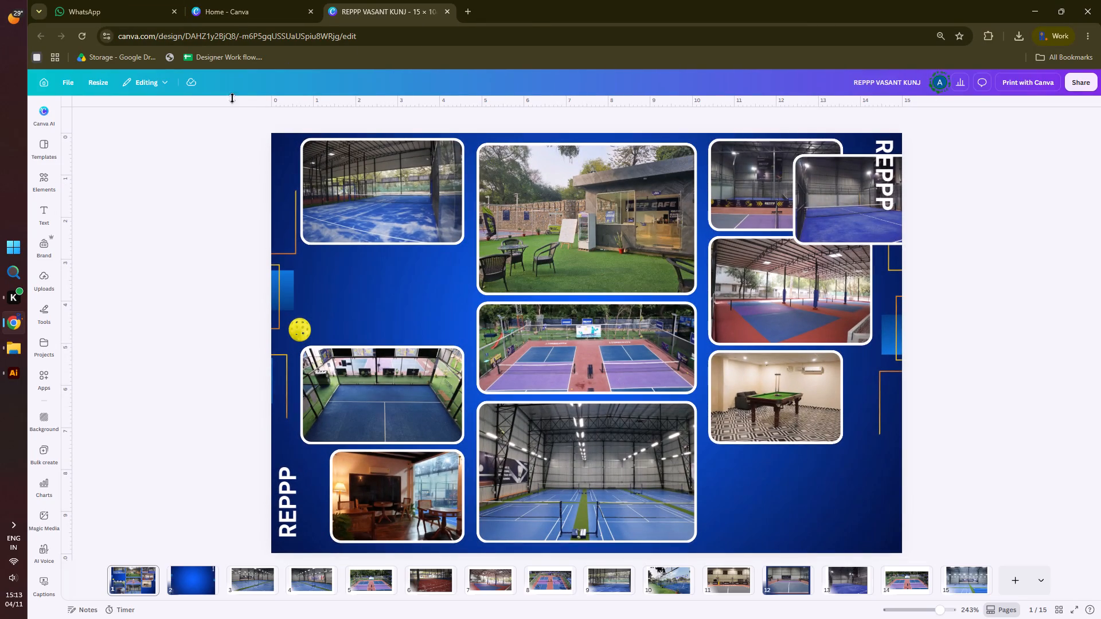
click(312, 13)
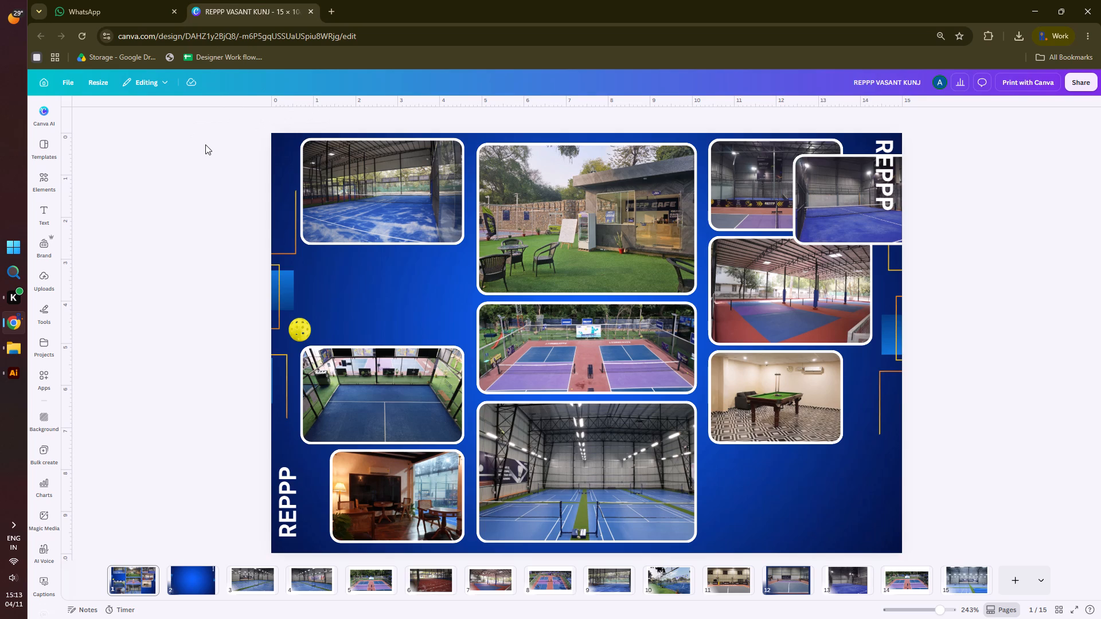
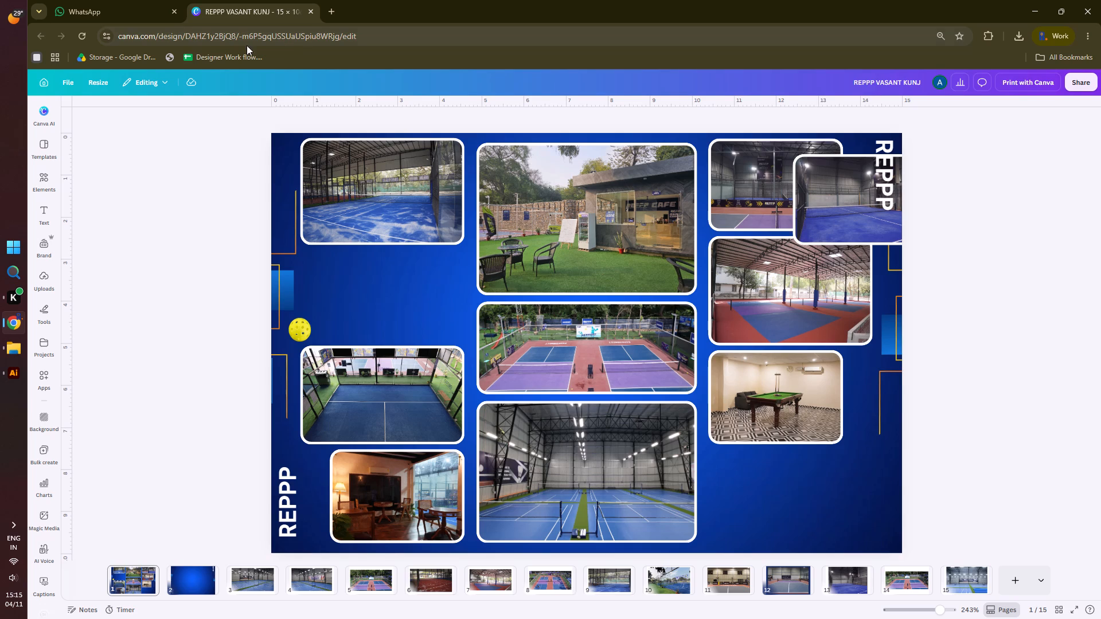
Close the Ravi sir folder window in File Explorer and switch to Illustrator's home screen.
click(14, 349)
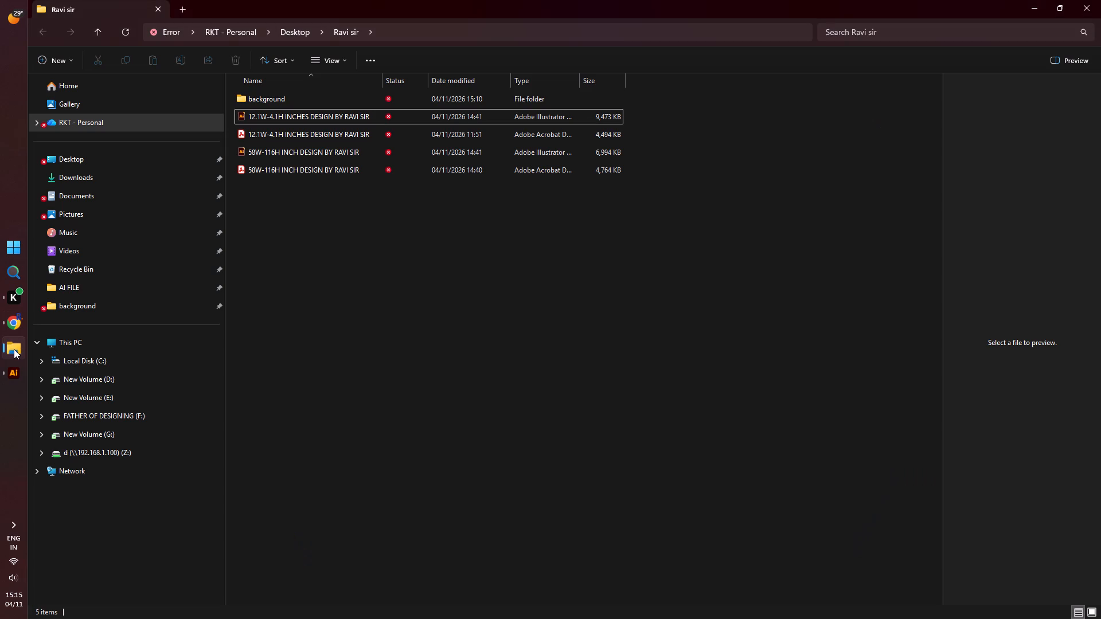
click(1100, 0)
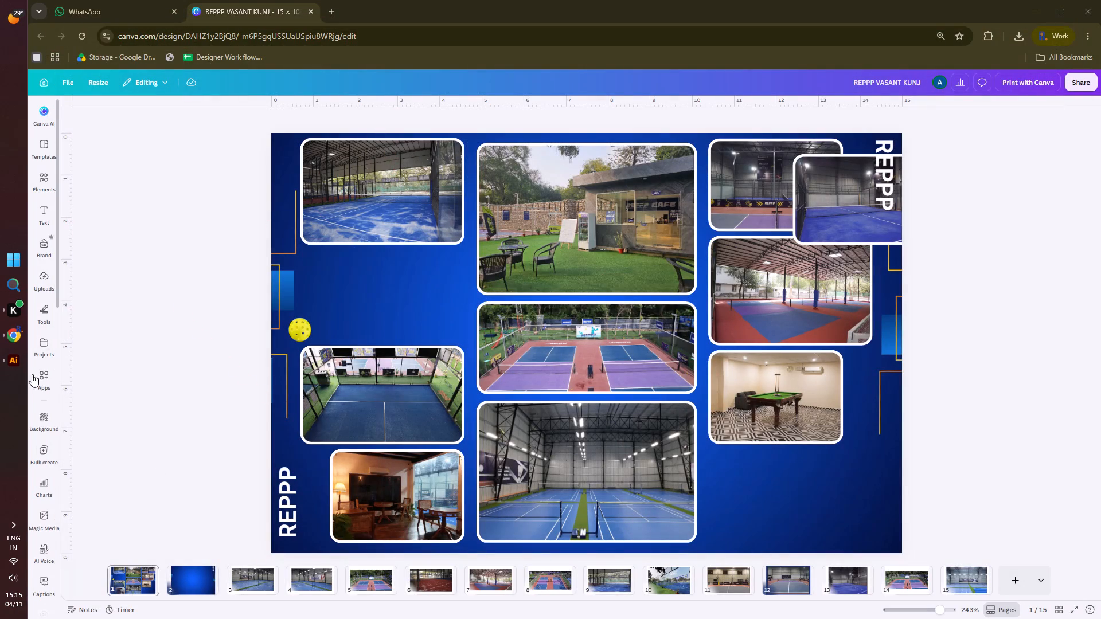
click(15, 355)
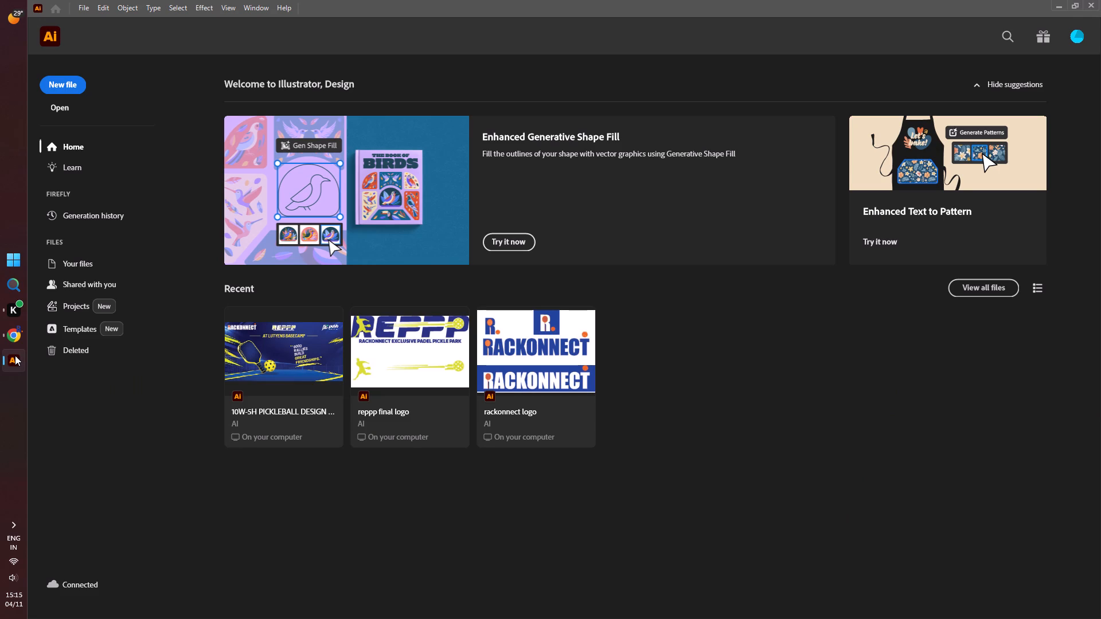
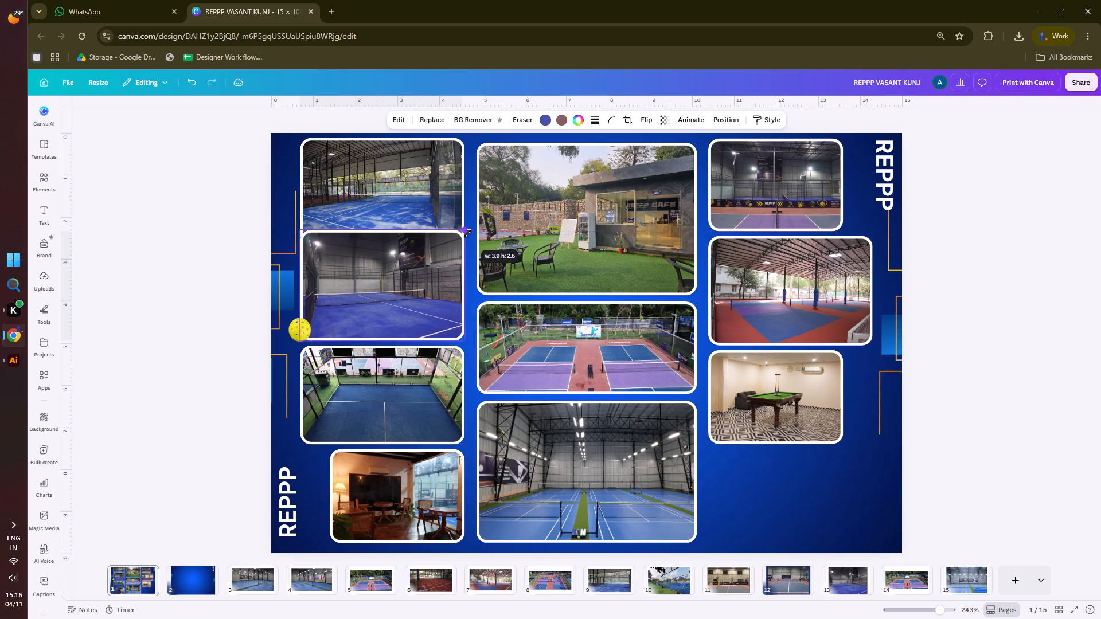
Move the second left-column court photo into the empty space below the pool table photo, resizing it to about 3.8 by 2.6.
drag(467, 233, 467, 234)
drag(397, 273, 805, 483)
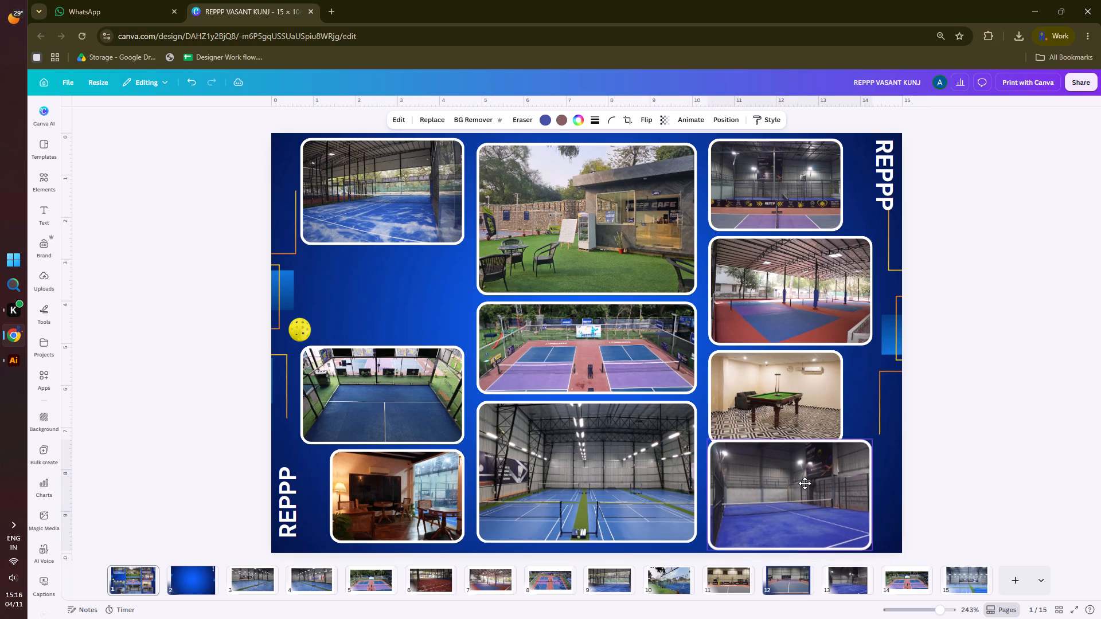
drag(805, 483, 806, 480)
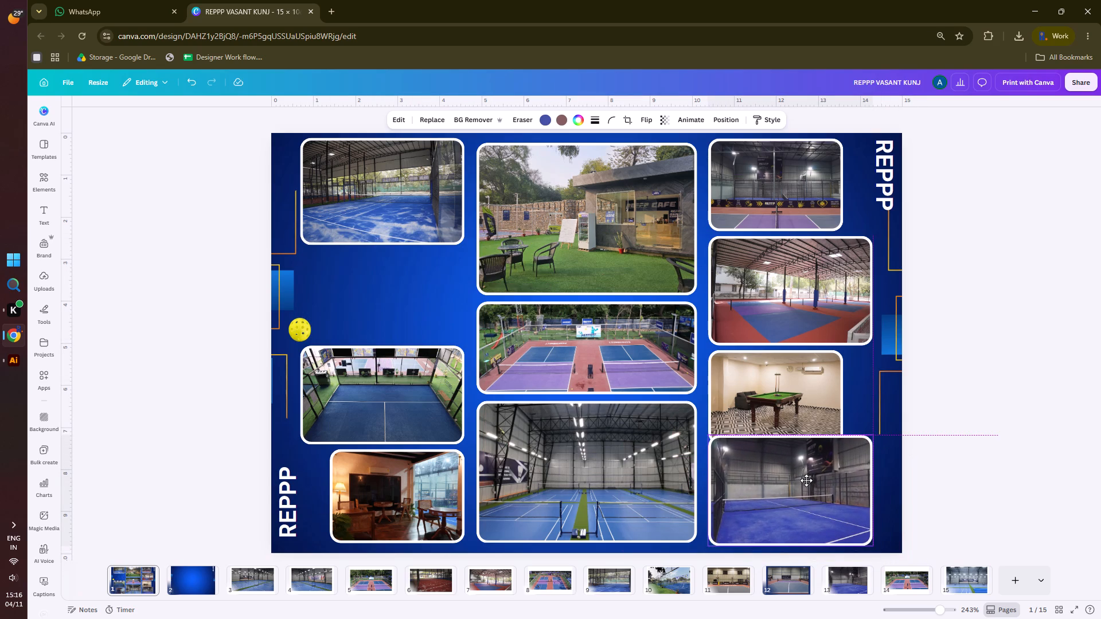
drag(806, 480, 806, 480)
drag(806, 480, 805, 479)
click(876, 434)
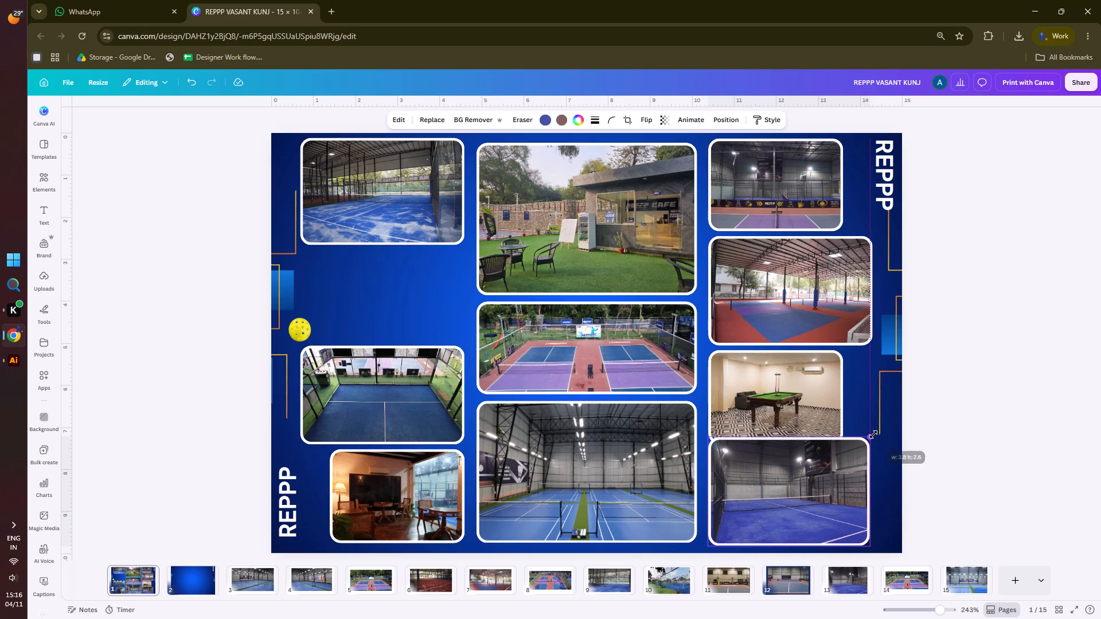
Select the pool table photo directly above the newly placed court photo in the right column of the collage.
click(1027, 306)
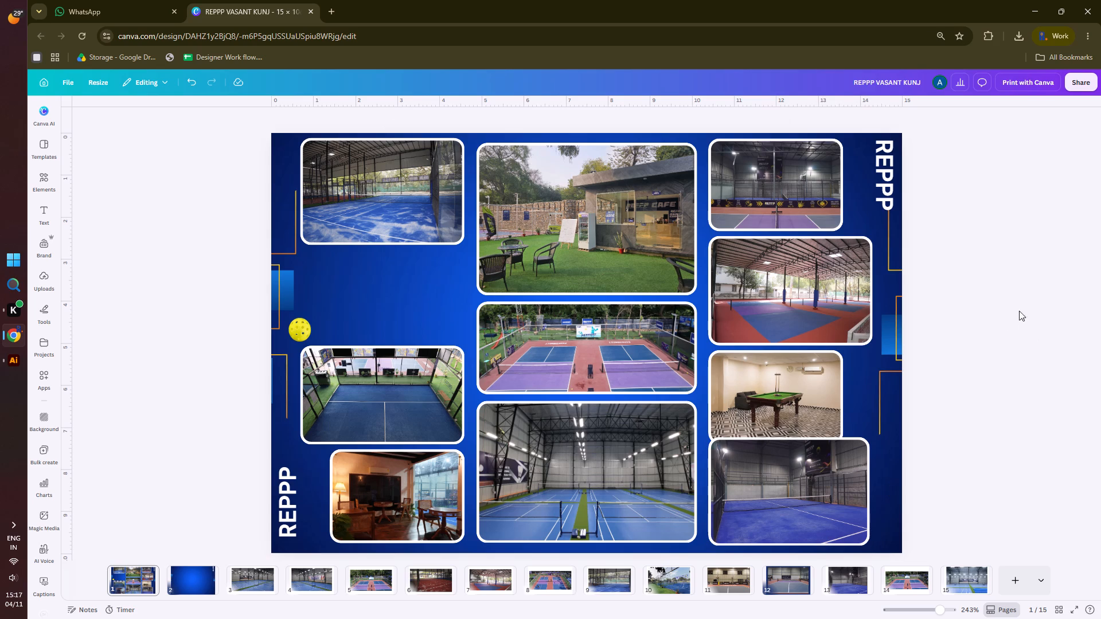
click(758, 390)
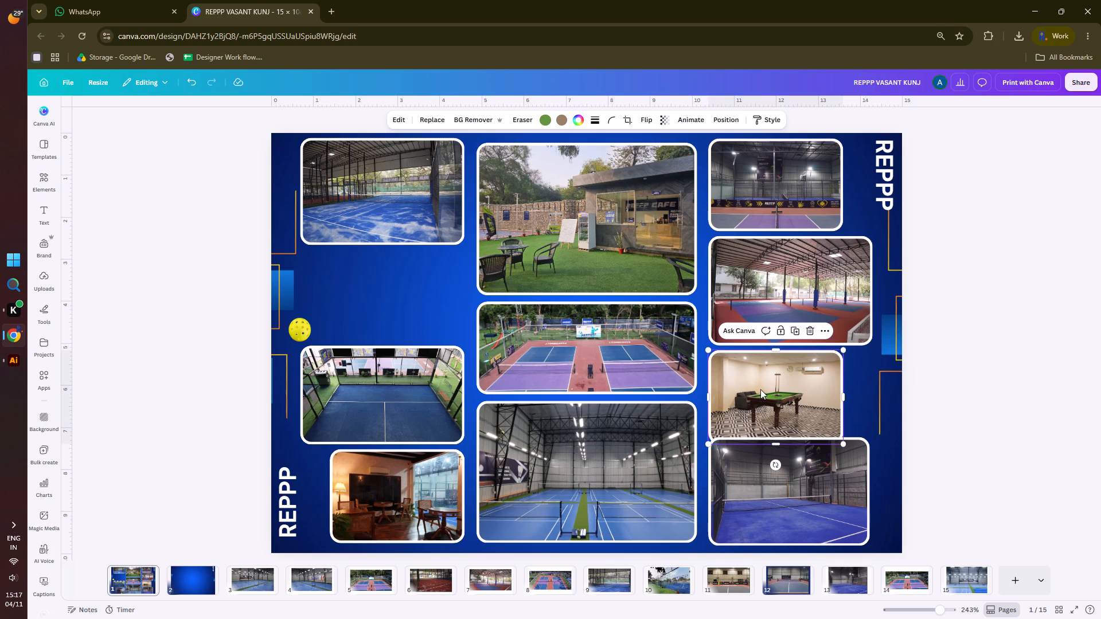
click(766, 388)
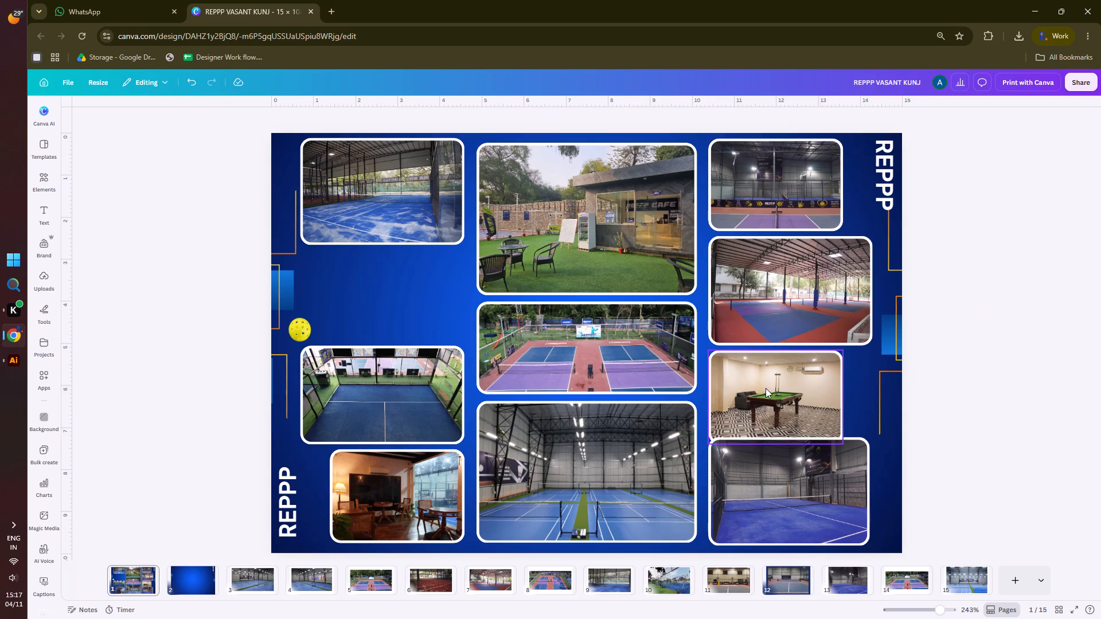
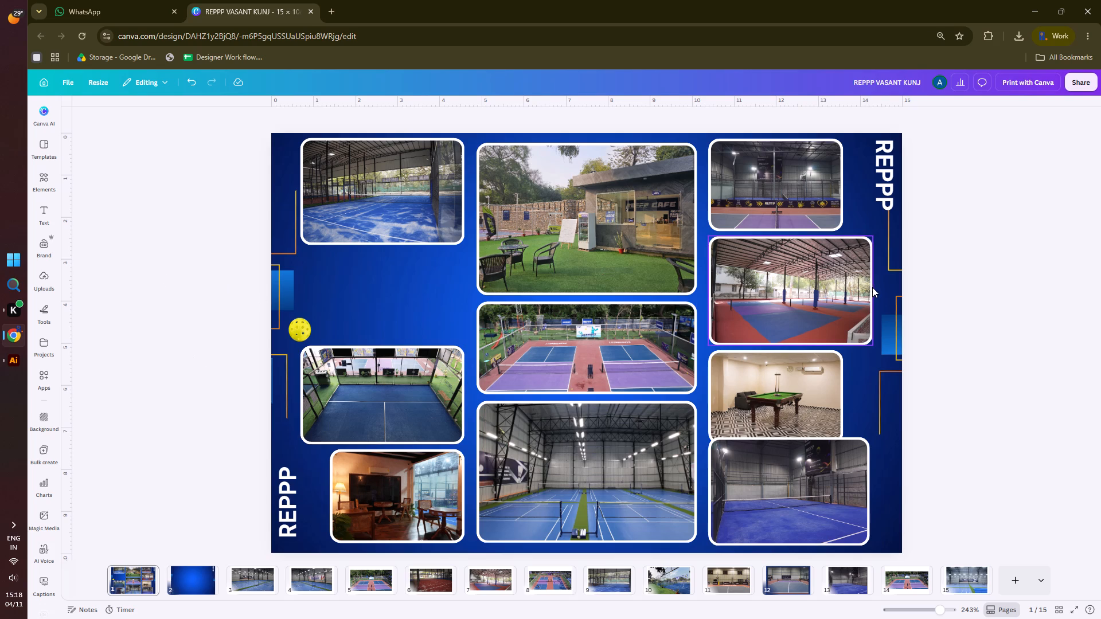
Move the red-and-blue covered court photo from the right column into the empty second slot of the left column.
drag(819, 292, 405, 309)
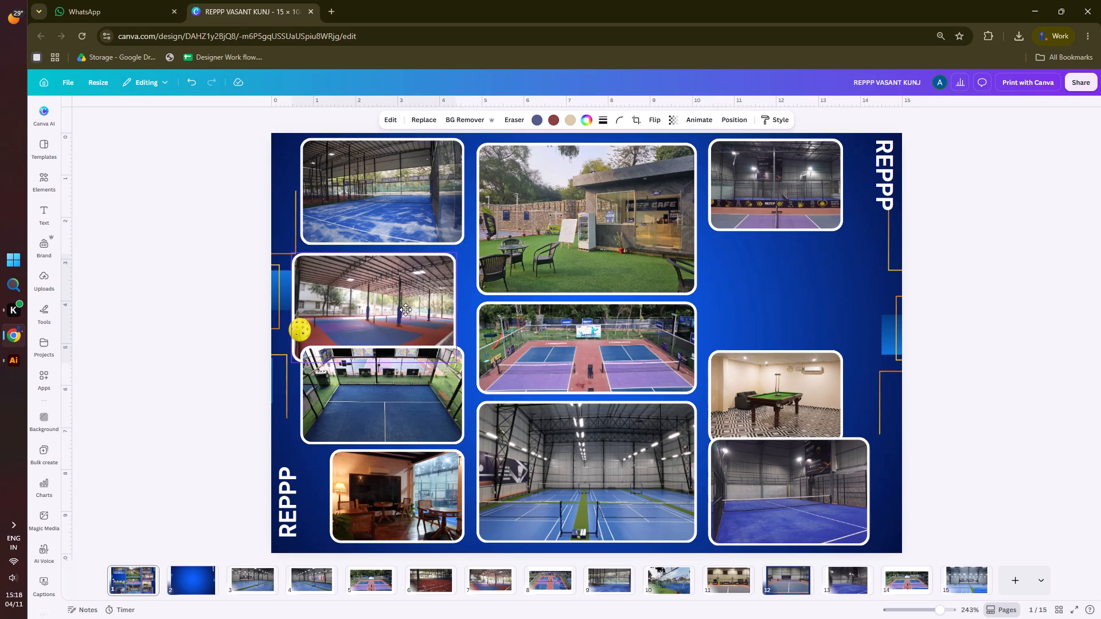
drag(405, 309, 411, 308)
click(172, 311)
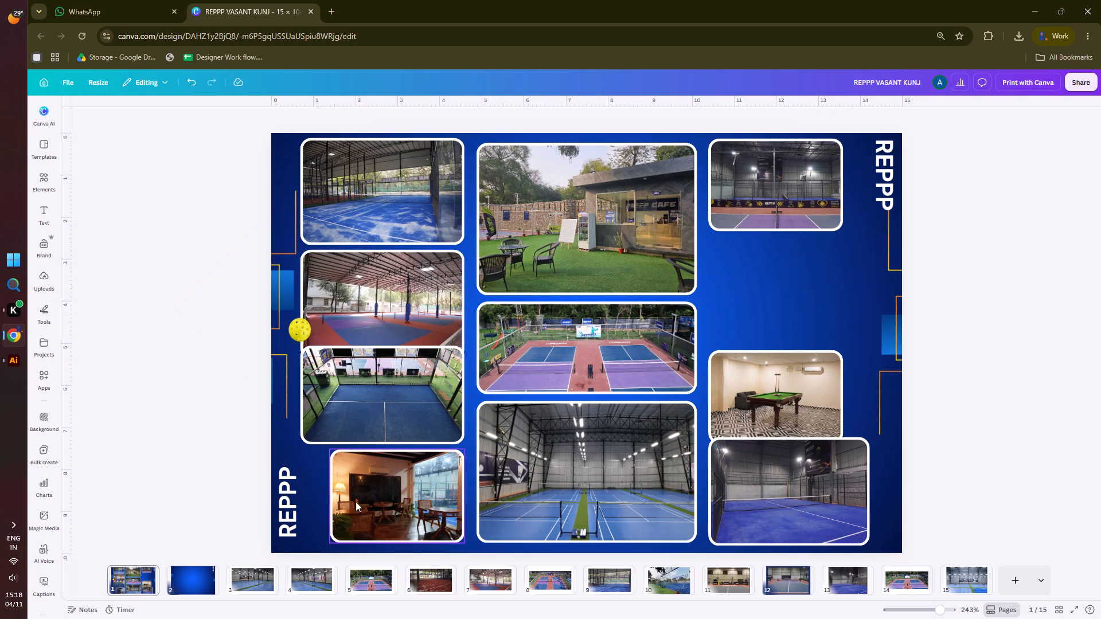
Add a vertical guide at about 0.7 along the outer edge of the left-column photos.
right_drag(261, 515, 201, 429)
click(92, 268)
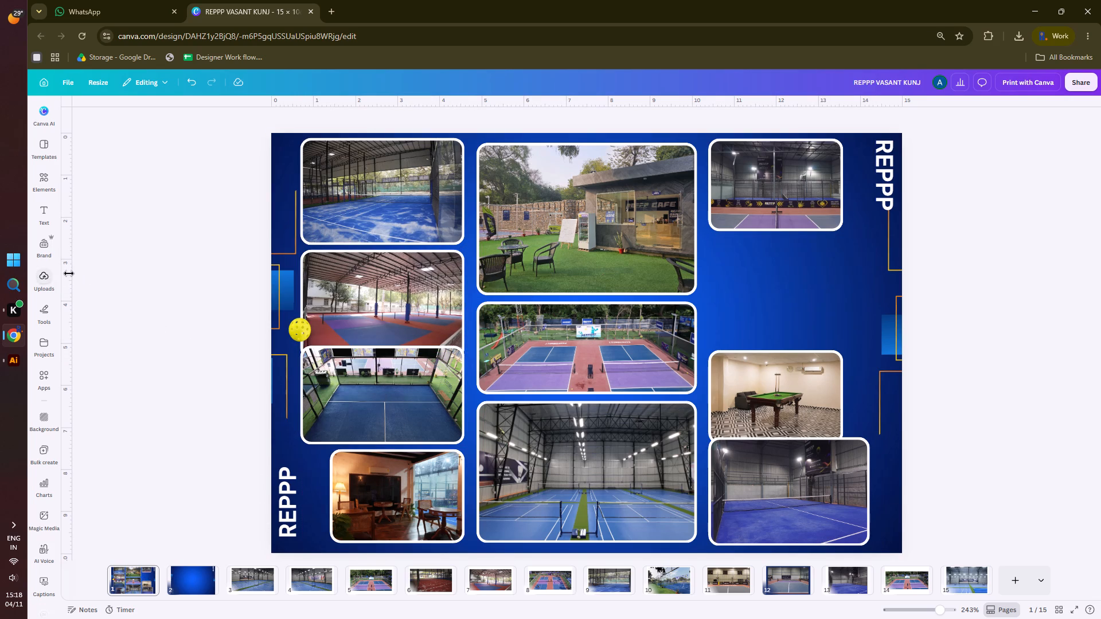
drag(69, 273, 300, 268)
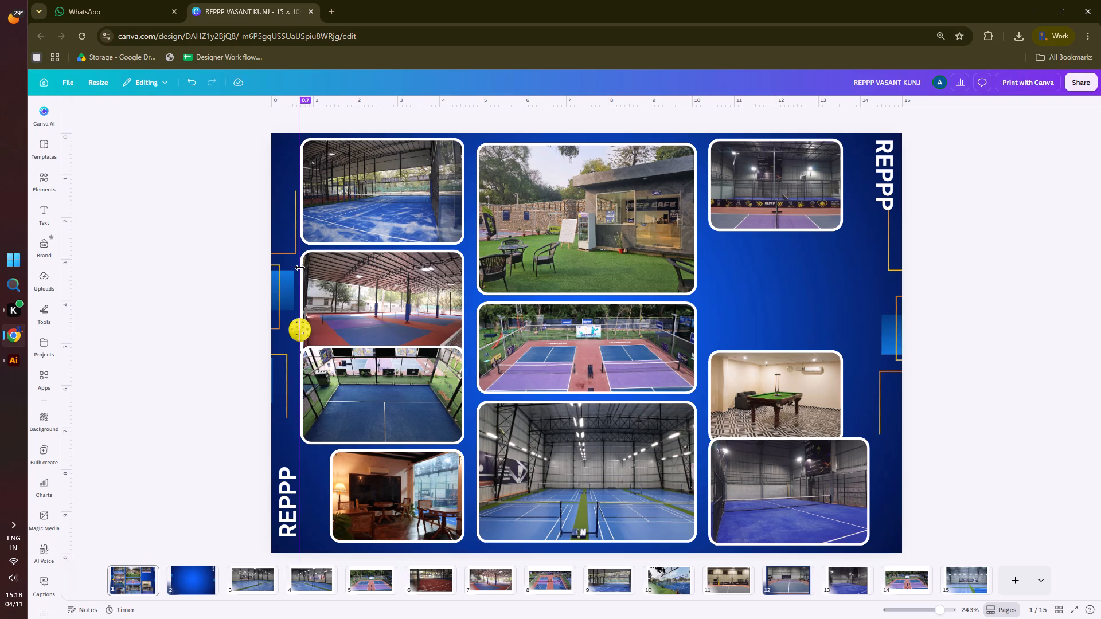
drag(300, 268, 300, 218)
click(169, 316)
Move the blue court photo from the bottom of the right column into the gap above the pool table photo.
click(398, 374)
drag(803, 496, 804, 298)
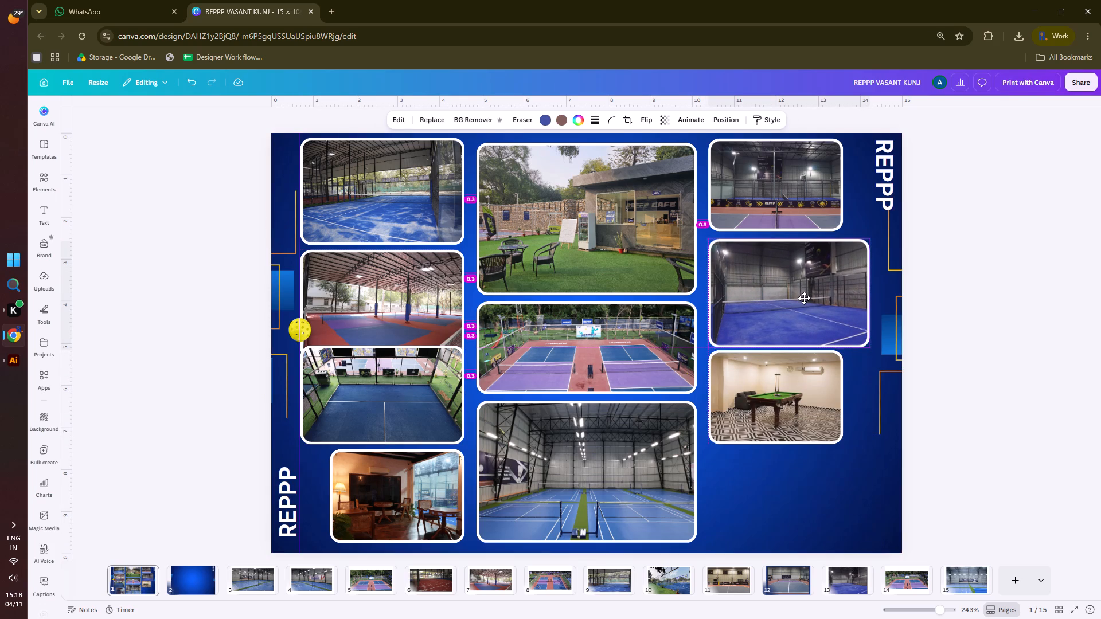
drag(804, 298, 805, 304)
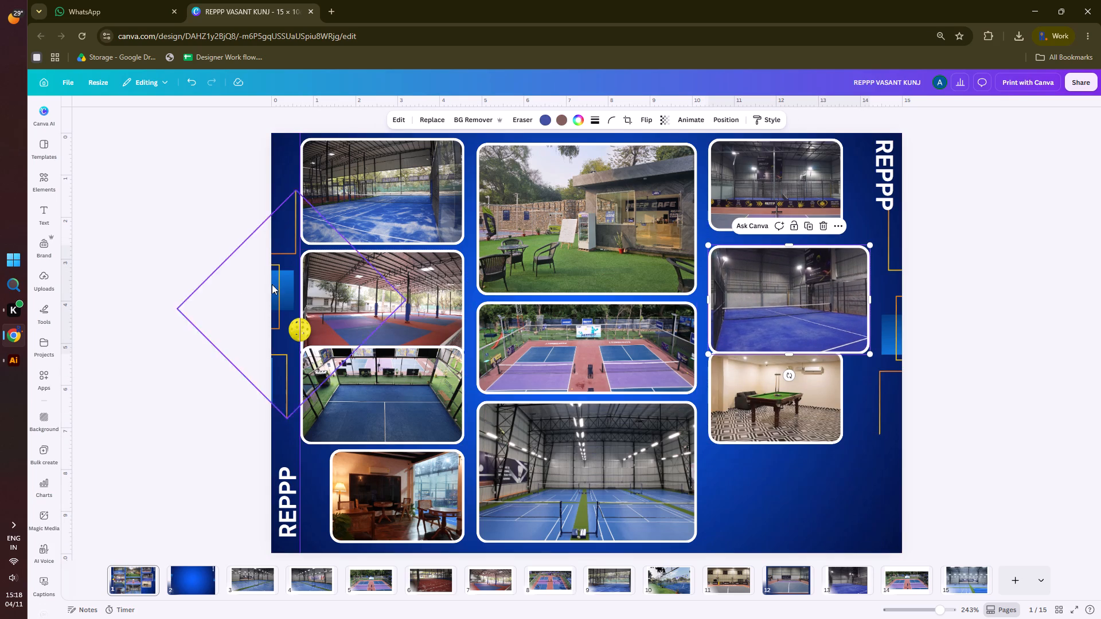
click(161, 259)
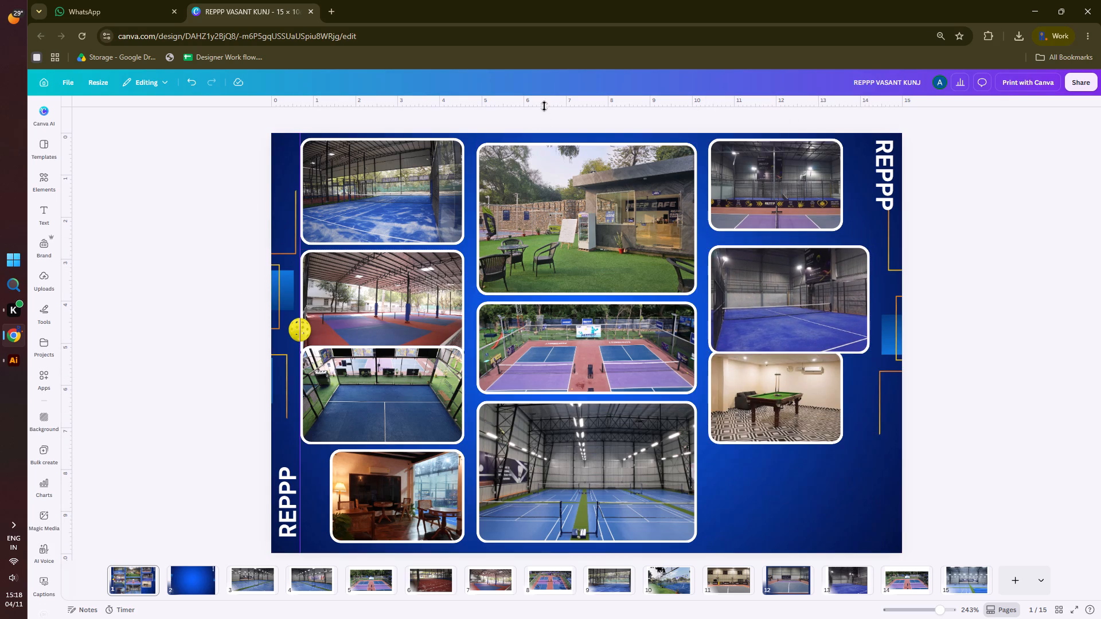
drag(546, 101, 506, 253)
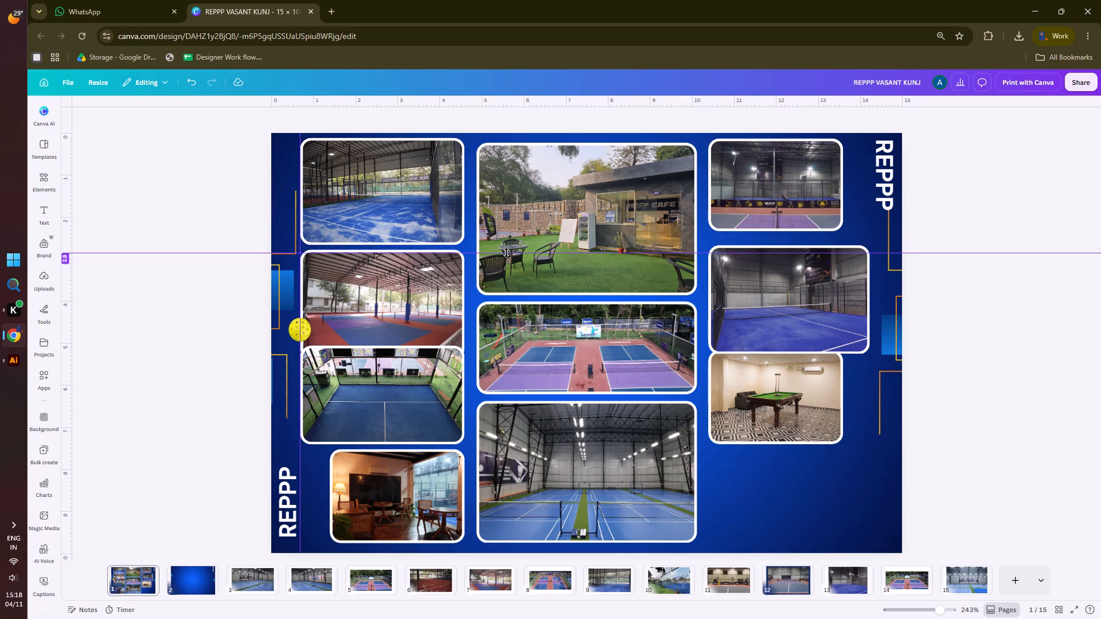
drag(506, 253, 457, 240)
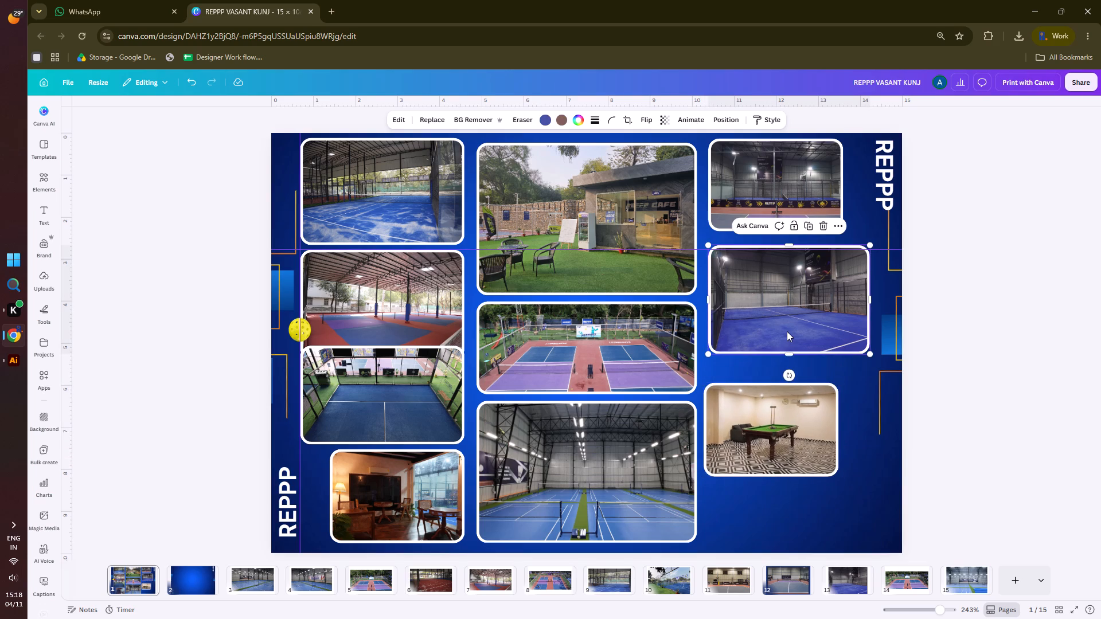
key(Down)
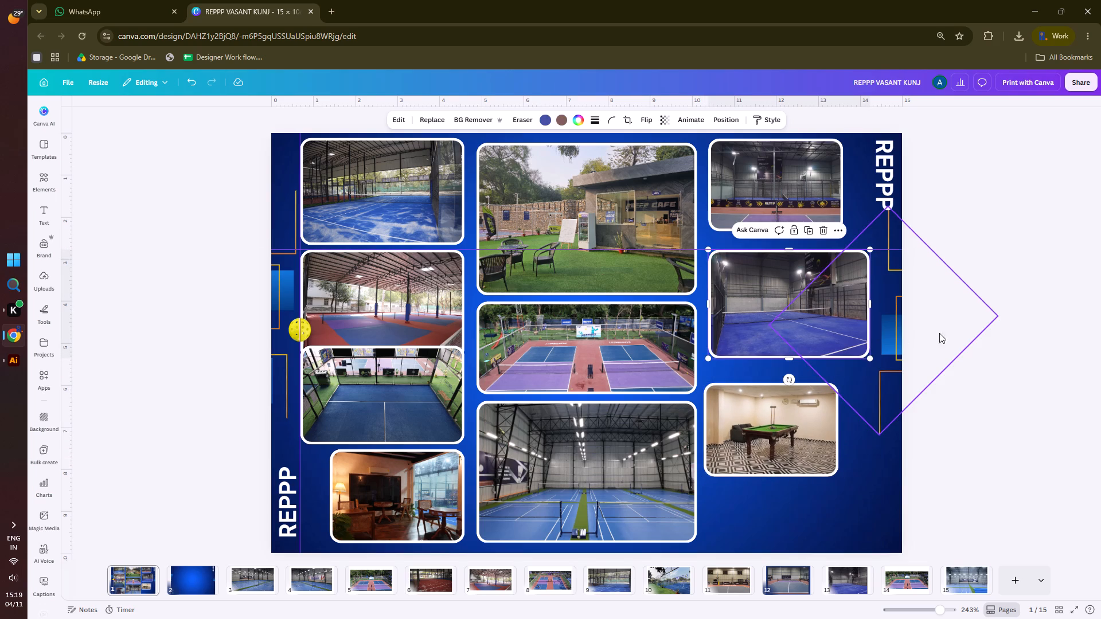
click(961, 333)
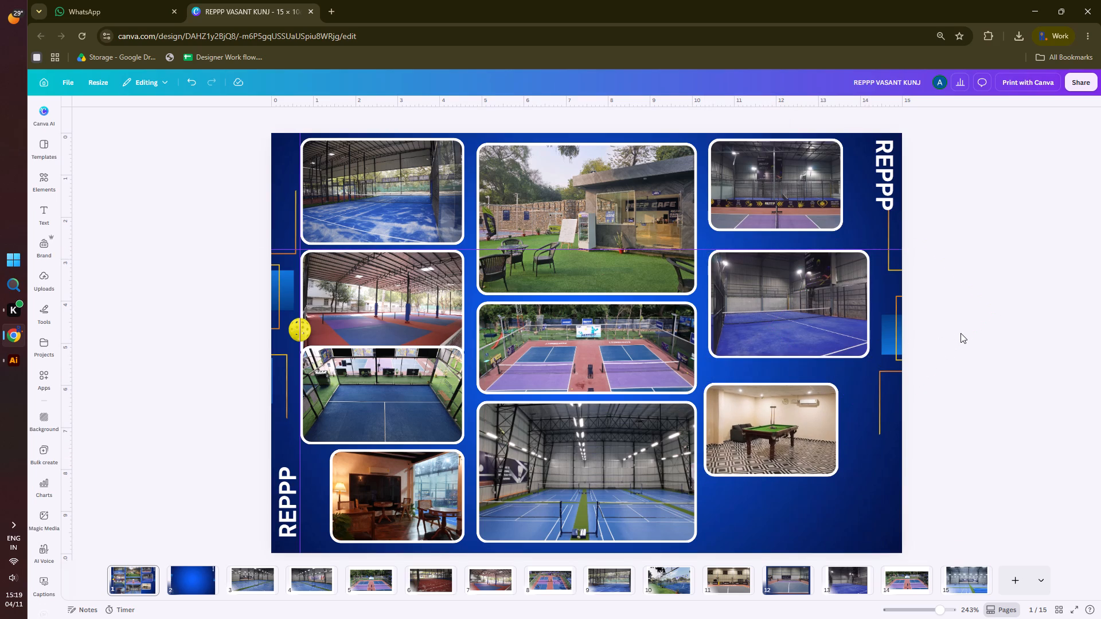
Move the lounge photo from the bottom of the left column to the lower right corner of the page.
click(390, 413)
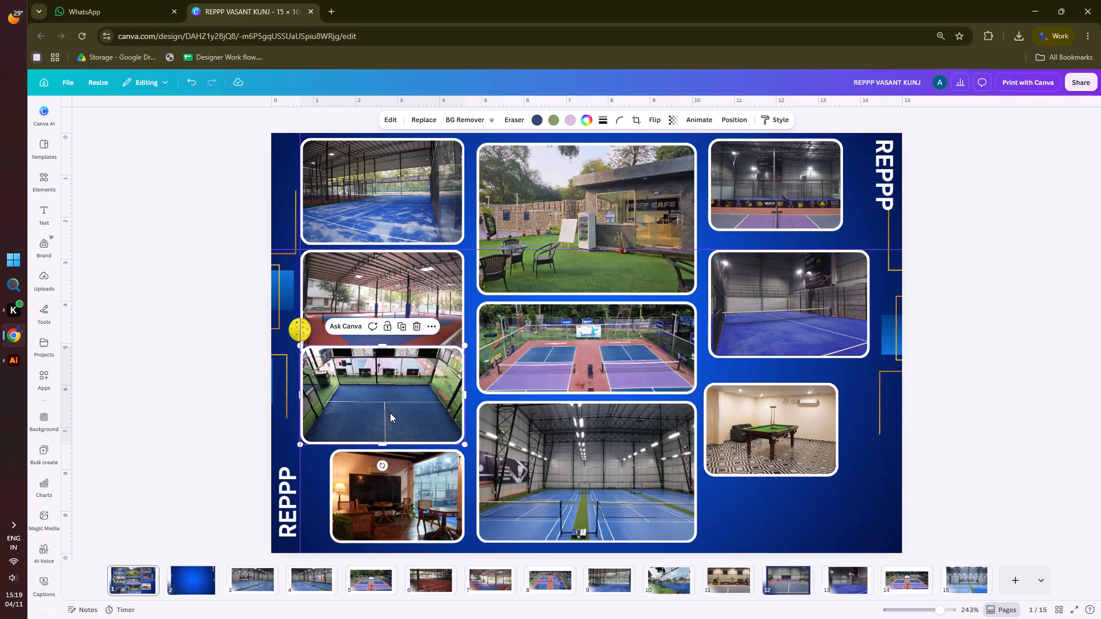
click(393, 508)
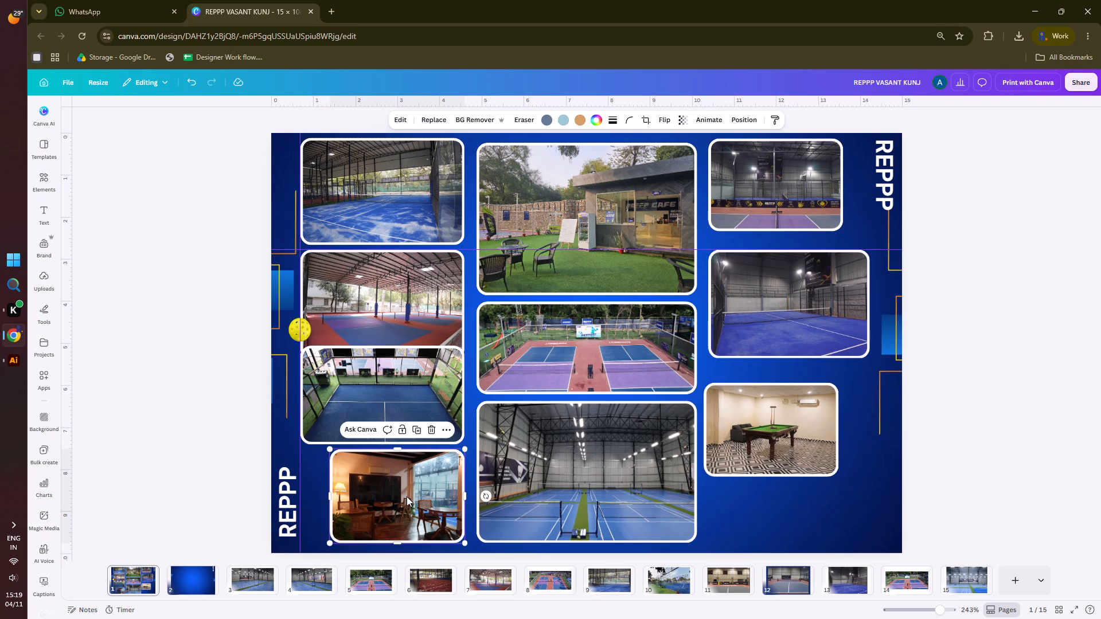
drag(407, 495, 843, 497)
Nudge the left column's third court photo down, leaving a gap below the red-and-blue court photo.
click(404, 410)
key(Down)
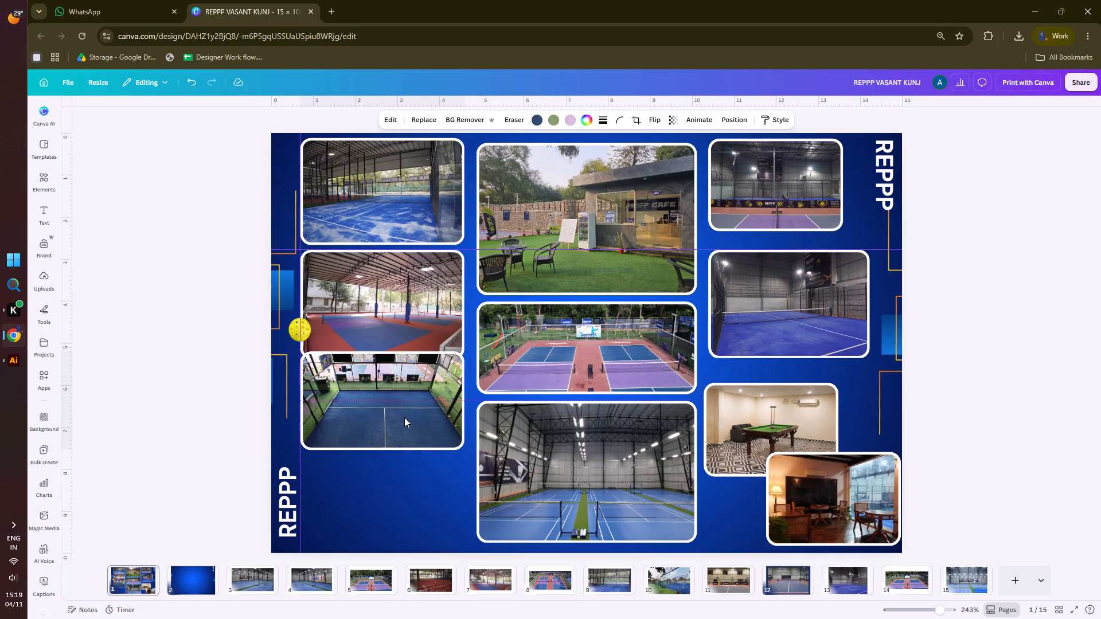
key(Down)
key(Down)
key(Down)
key(Down)
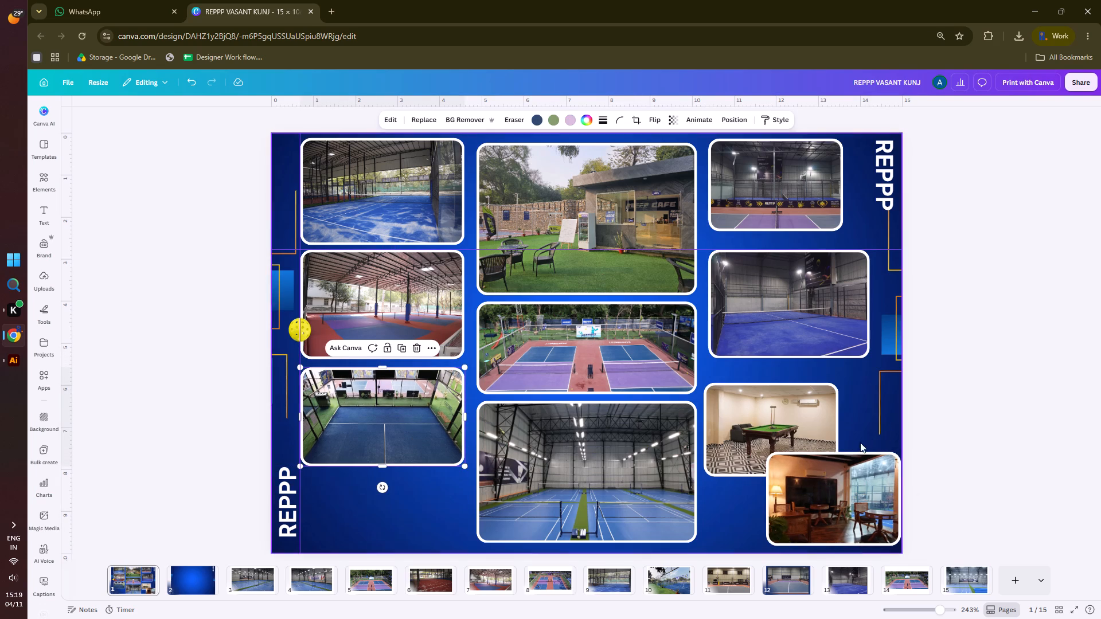
click(1017, 313)
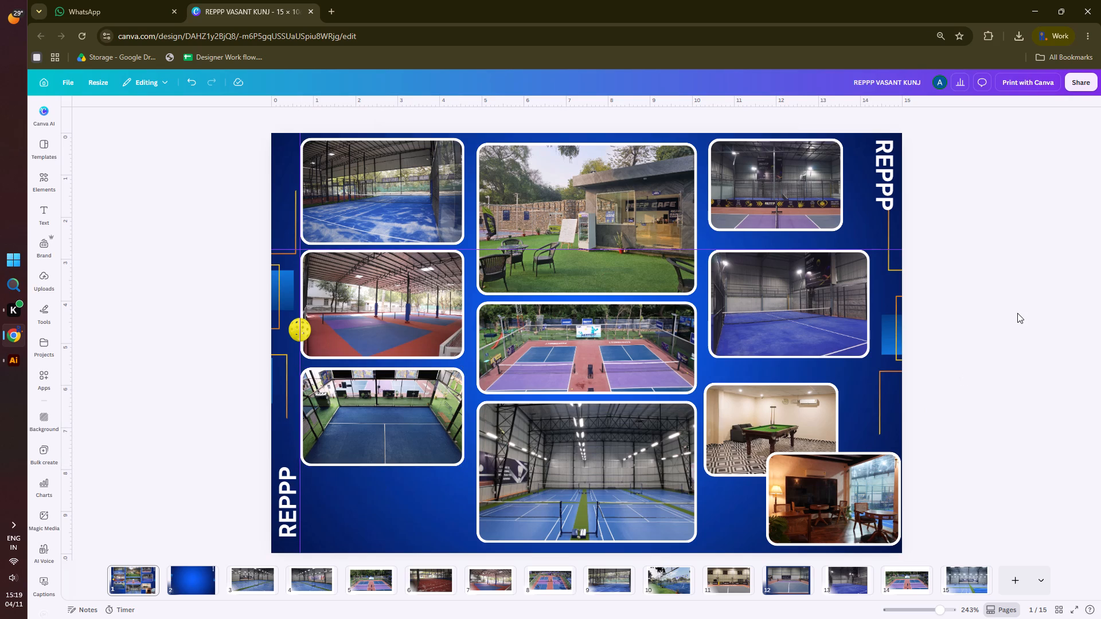
Move the dark court photo from the top of the right column onto the lower part of the centre column.
click(756, 210)
drag(770, 197, 570, 413)
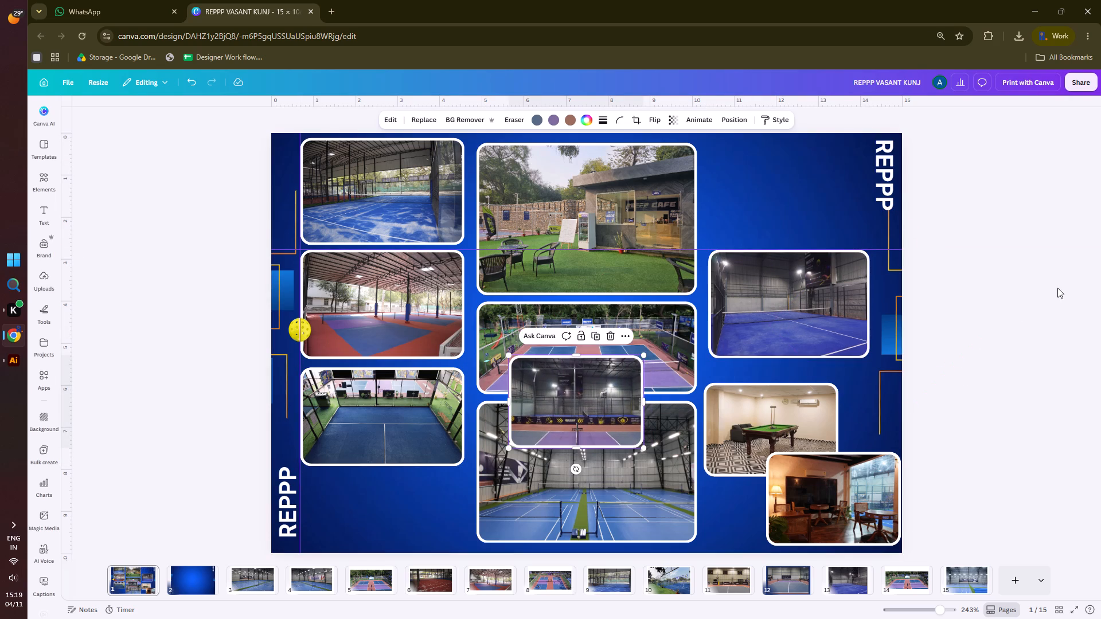
click(1058, 288)
Move the pool table photo into the vacated top slot of the right column.
drag(747, 424, 749, 183)
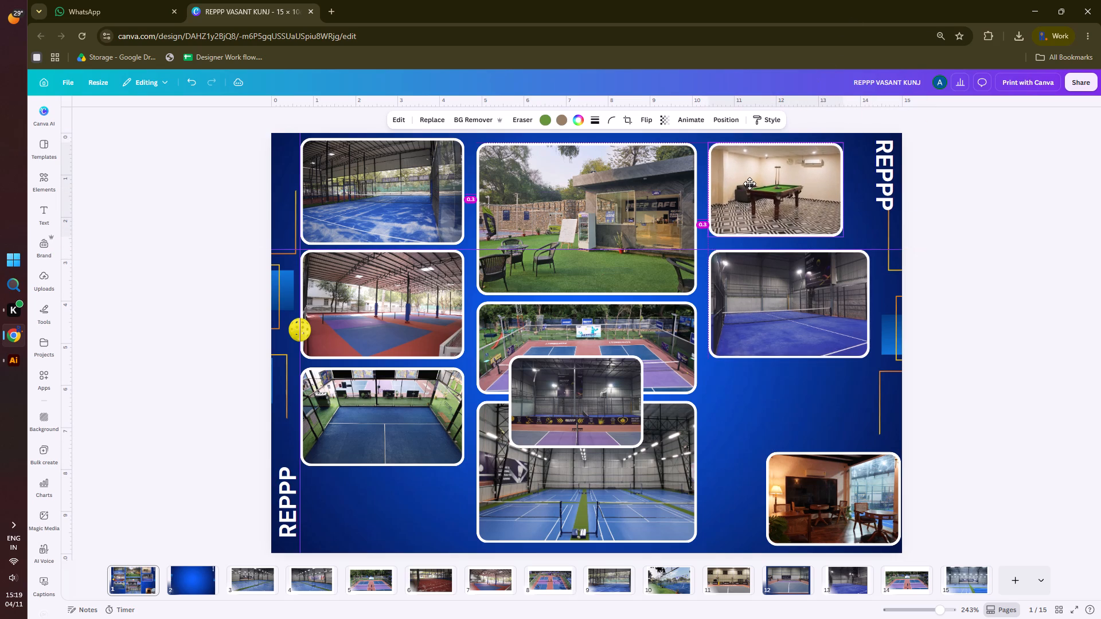
drag(749, 183, 749, 180)
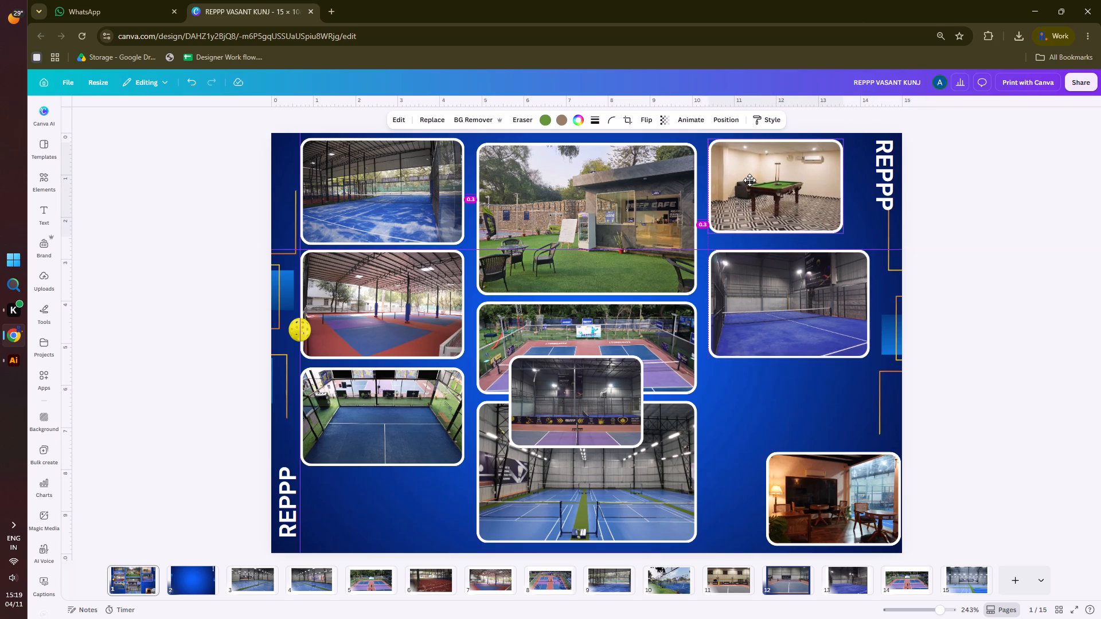
drag(749, 180, 750, 181)
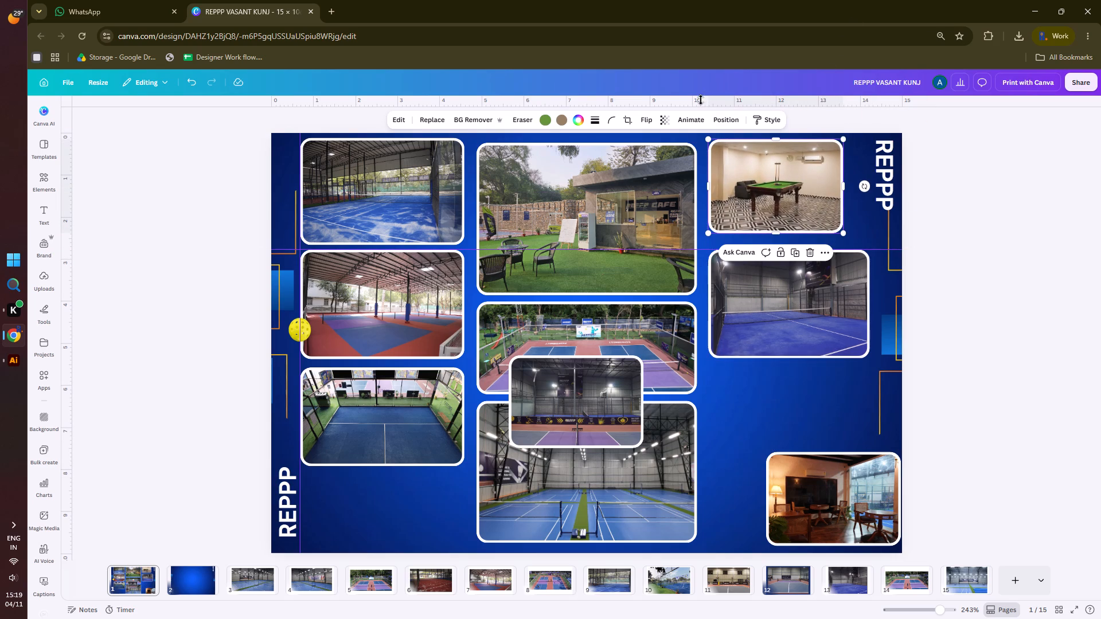
Add a horizontal guide at about 0.1 along the top edge of the left column's first photo.
drag(701, 100, 453, 137)
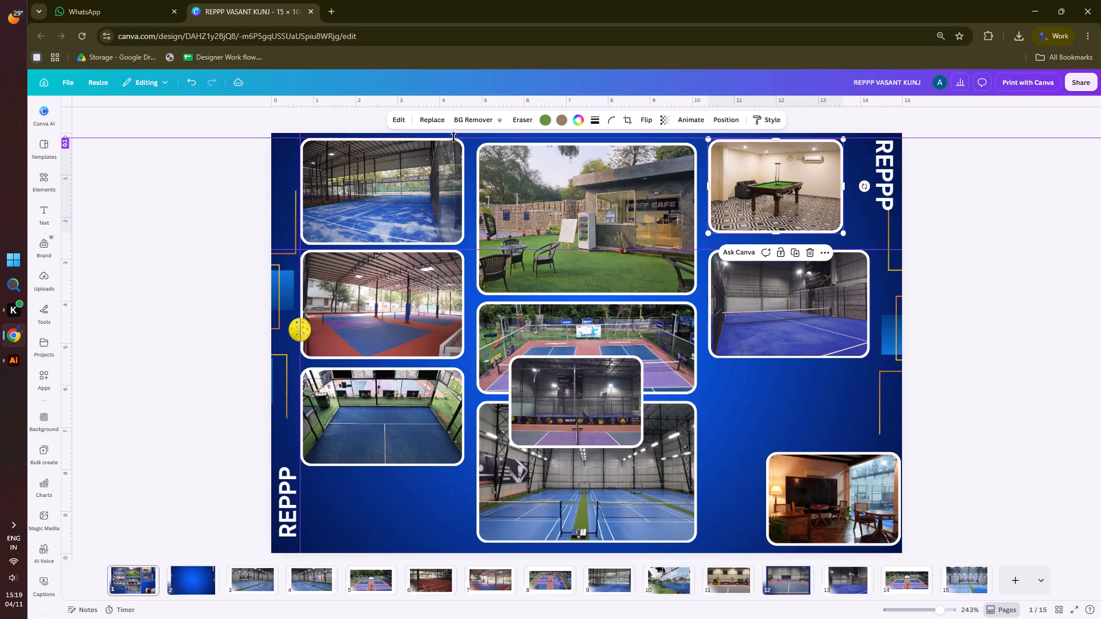
click(993, 217)
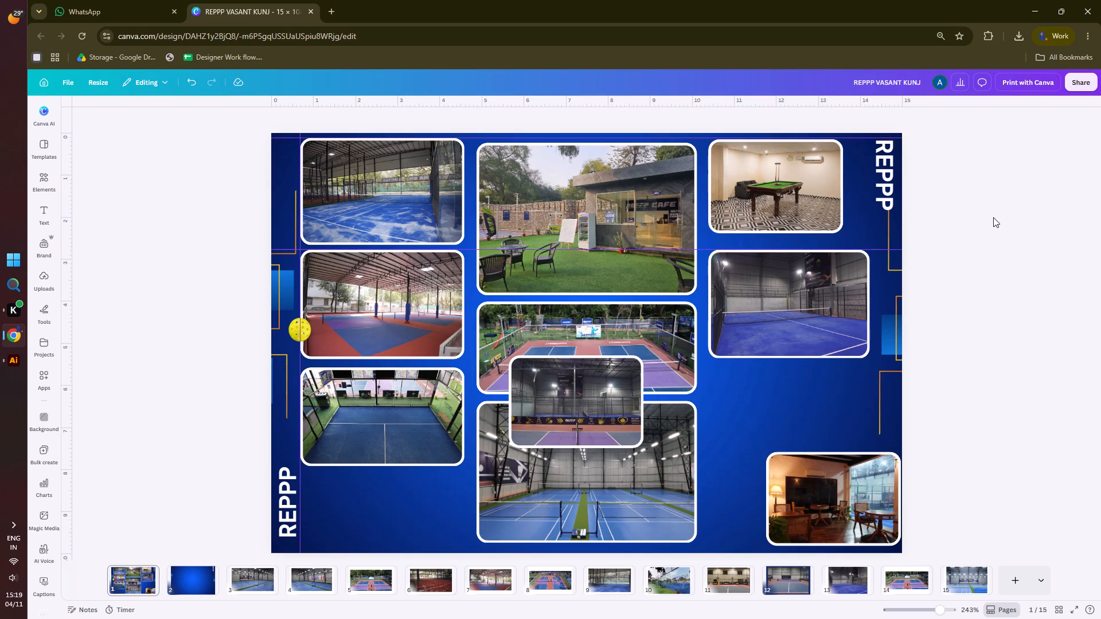
Nudge the pool table photo so its top edge aligns with the upper horizontal guide.
click(802, 198)
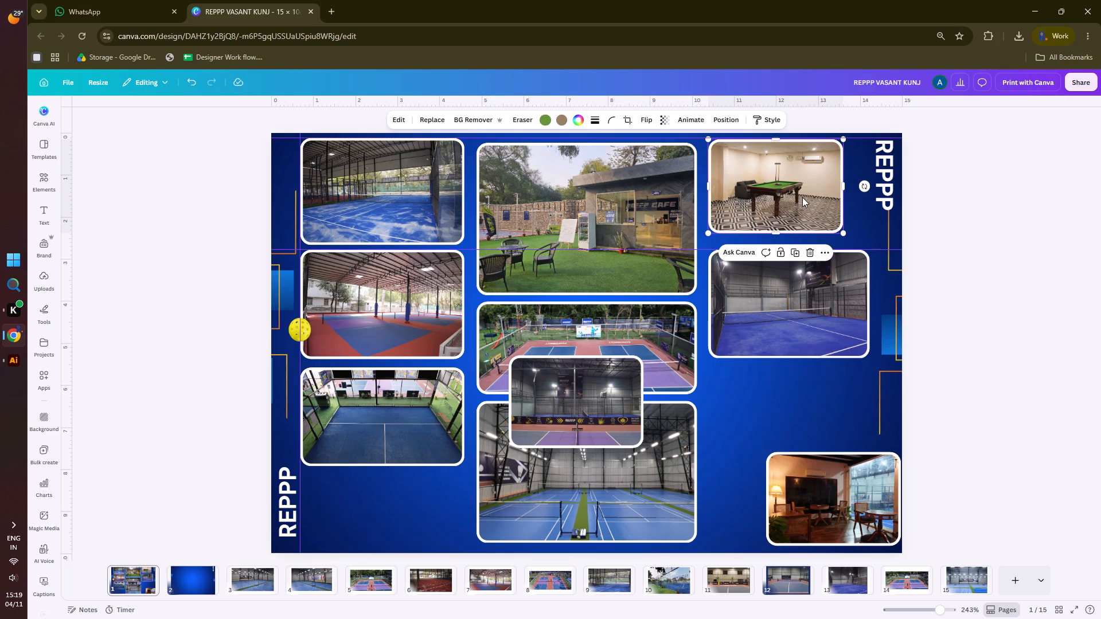
click(986, 190)
click(821, 175)
key(Up)
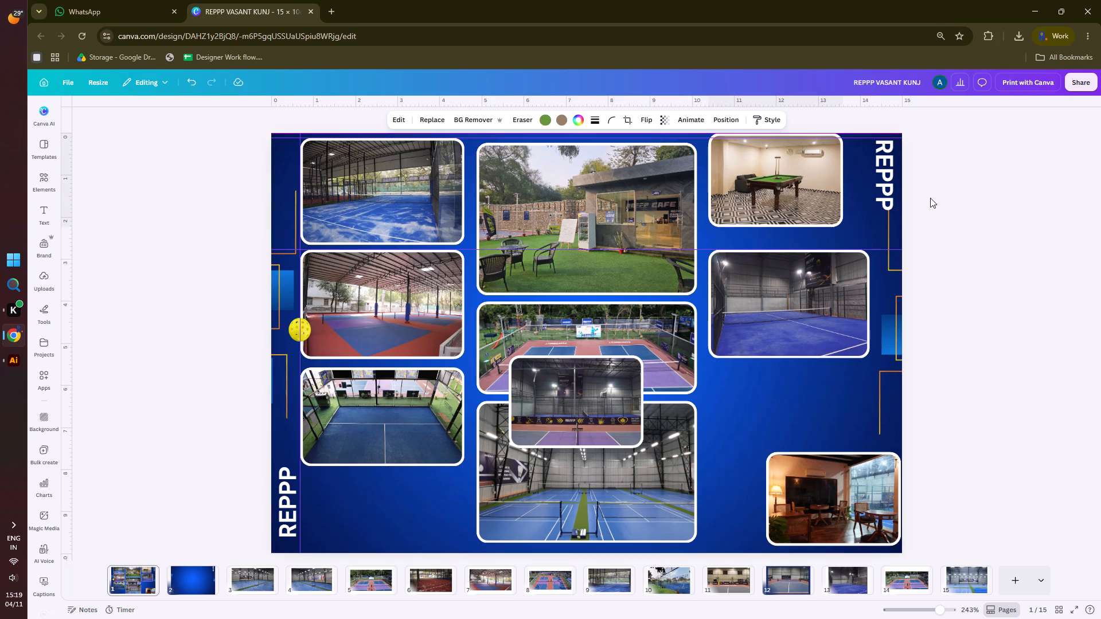
key(Down)
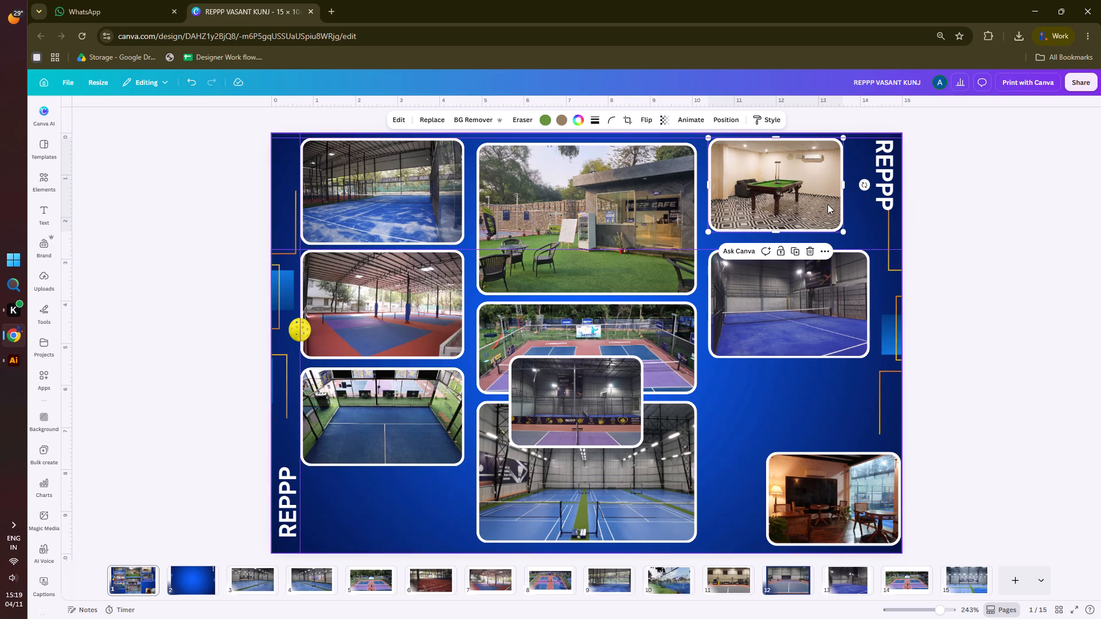
Widen the pool table photo to about 3.8 by 2.2, matching the width of the blue court photo below it.
drag(843, 186, 859, 186)
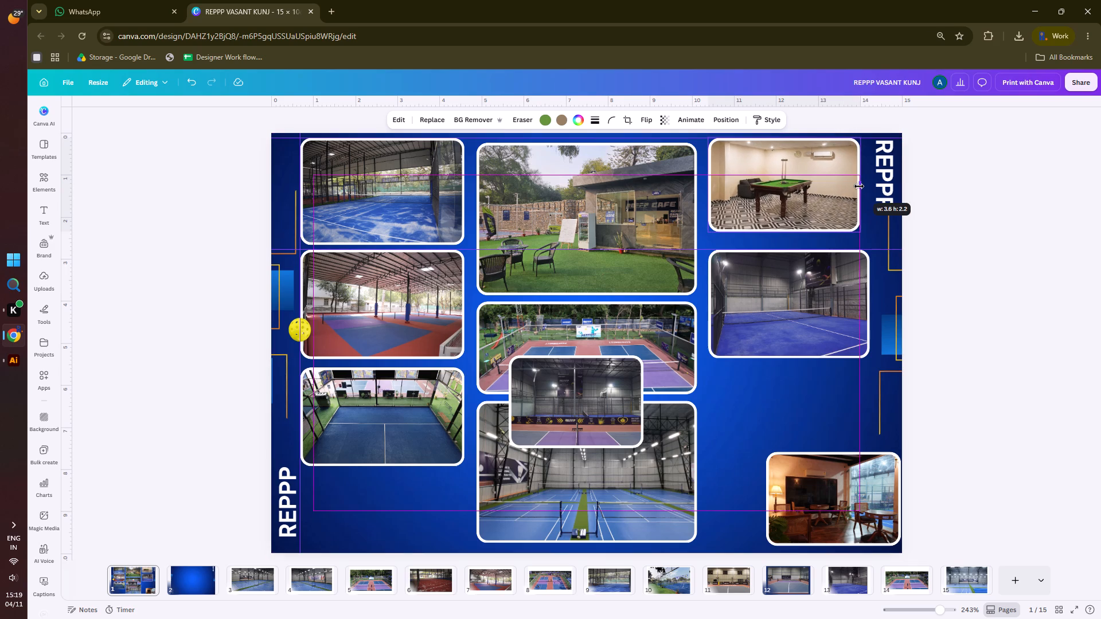
drag(859, 186, 866, 185)
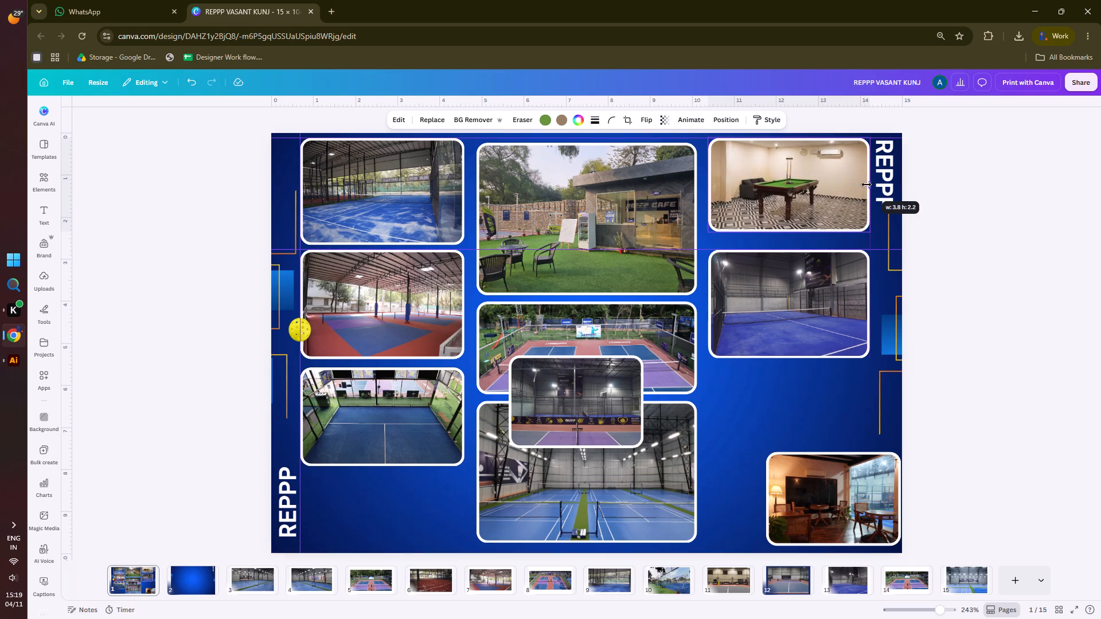
drag(866, 185, 868, 185)
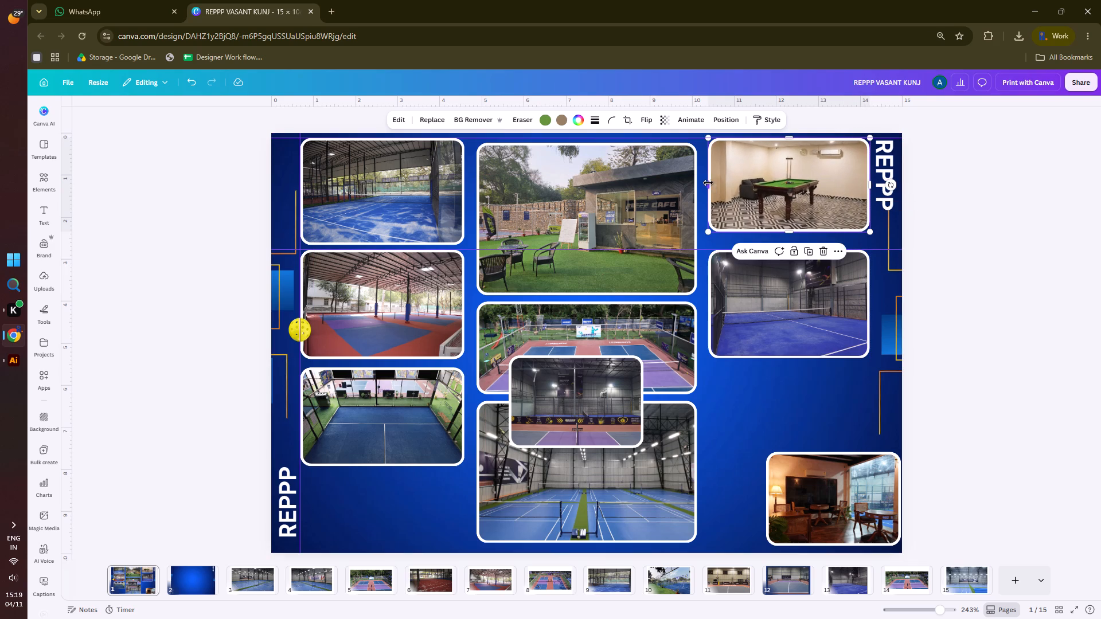
click(708, 183)
click(1018, 199)
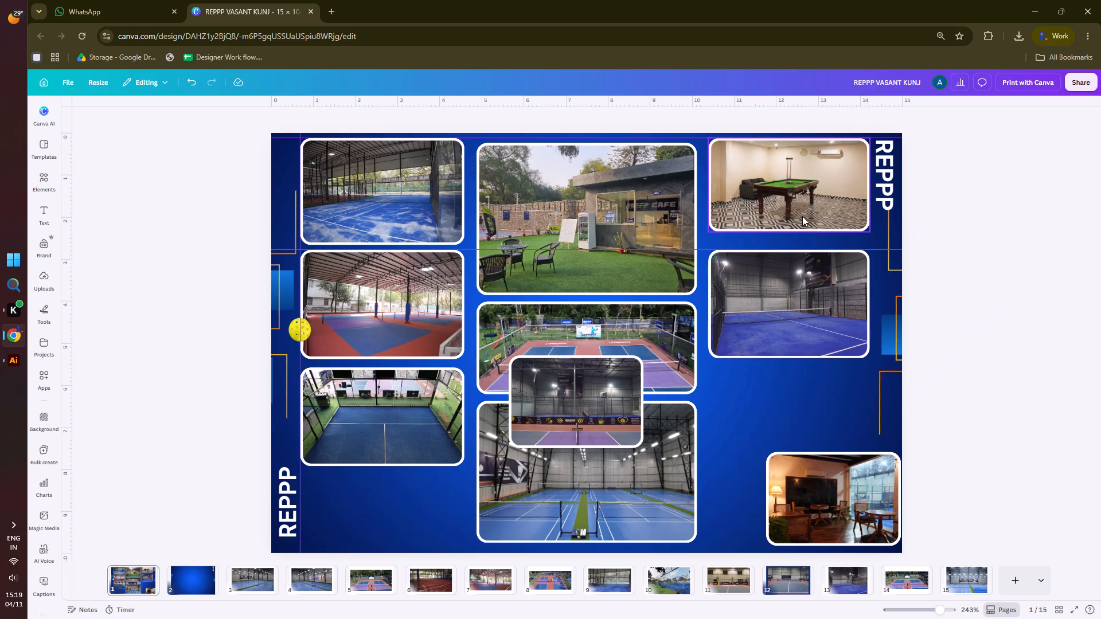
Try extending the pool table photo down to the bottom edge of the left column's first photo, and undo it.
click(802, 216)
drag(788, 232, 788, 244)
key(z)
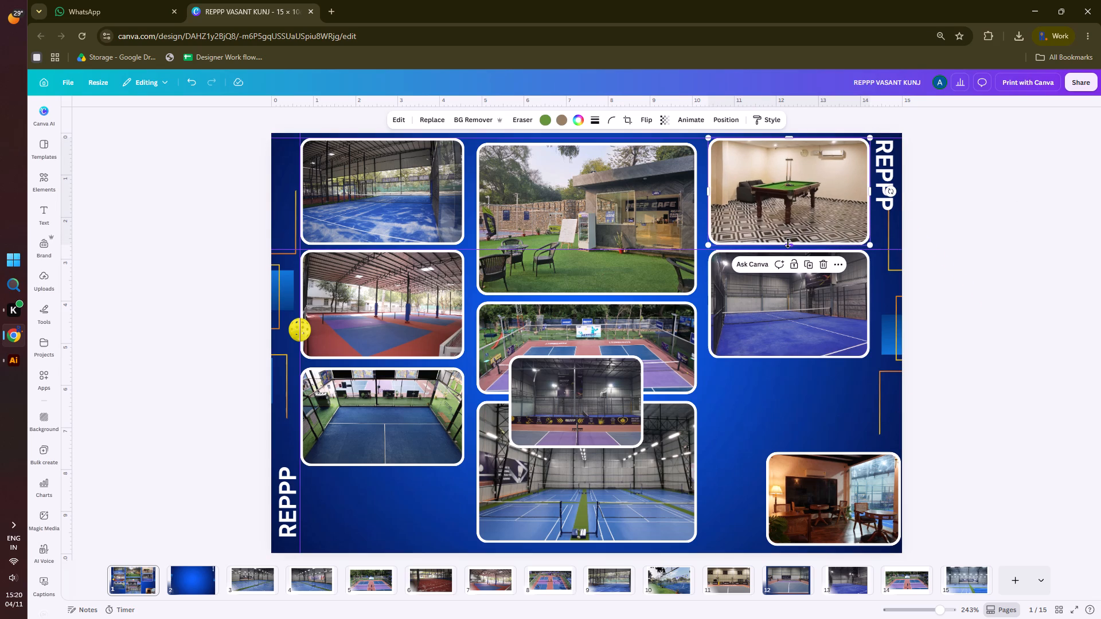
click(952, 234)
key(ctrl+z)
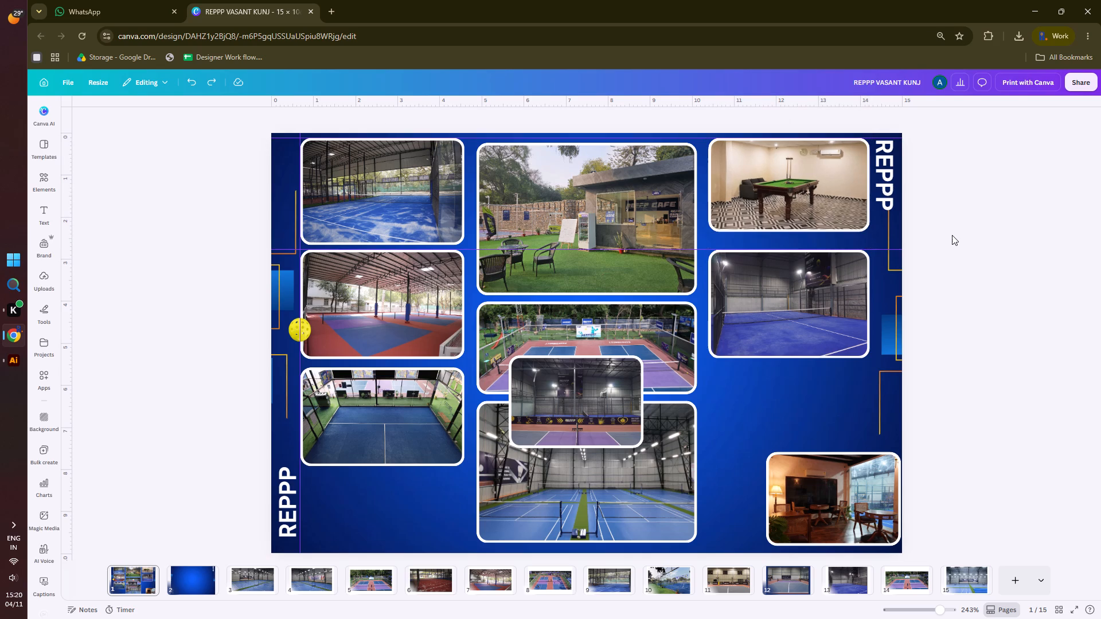
Add a horizontal guide at about 2.7 along the bottom edge of the left column's first photo.
drag(576, 93, 440, 230)
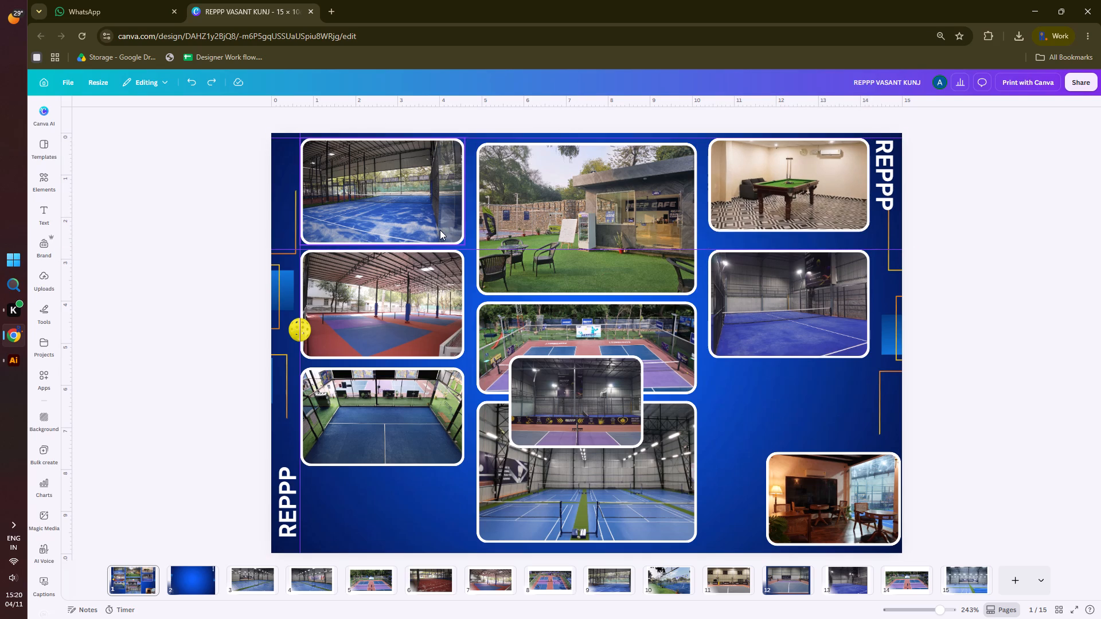
drag(440, 230, 447, 211)
drag(504, 103, 419, 249)
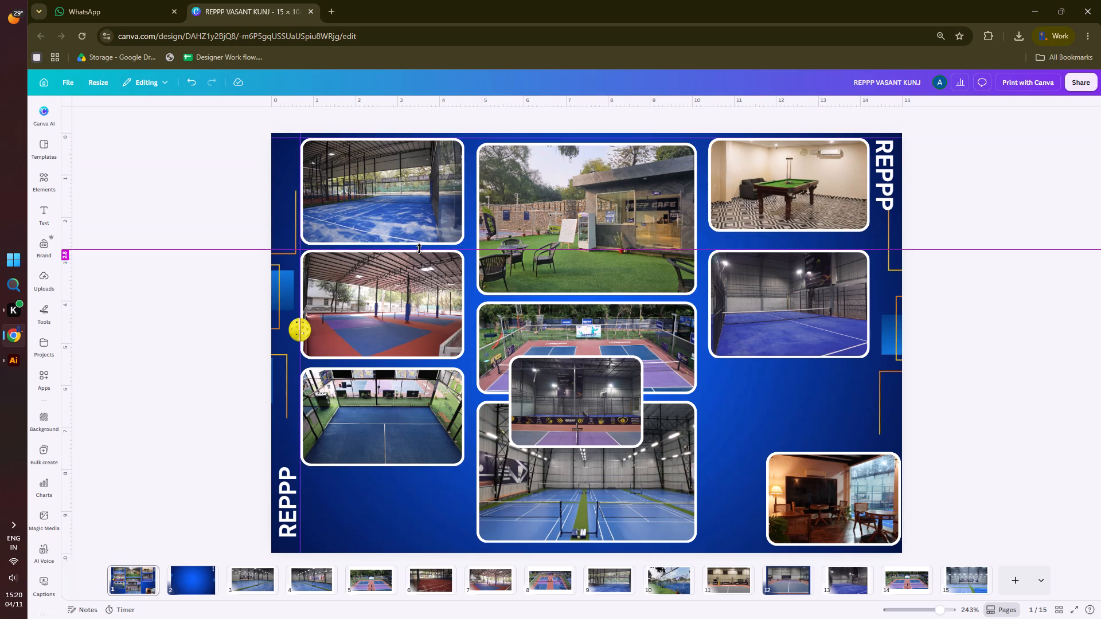
drag(419, 249, 418, 244)
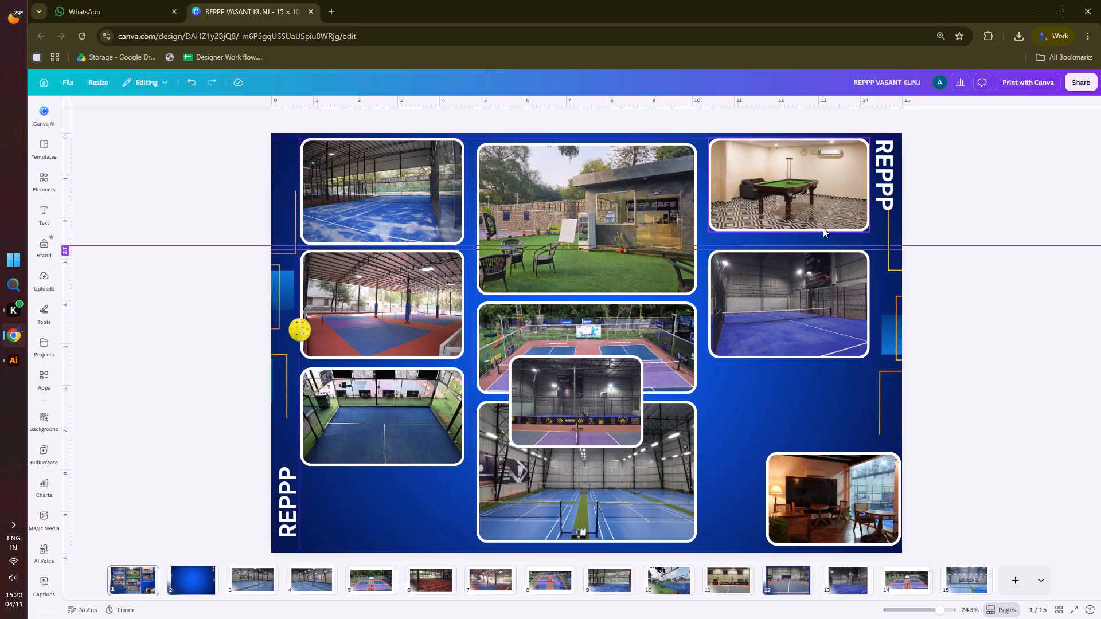
Extend the pool table photo's bottom edge down to the horizontal guide at about 2.7.
click(819, 224)
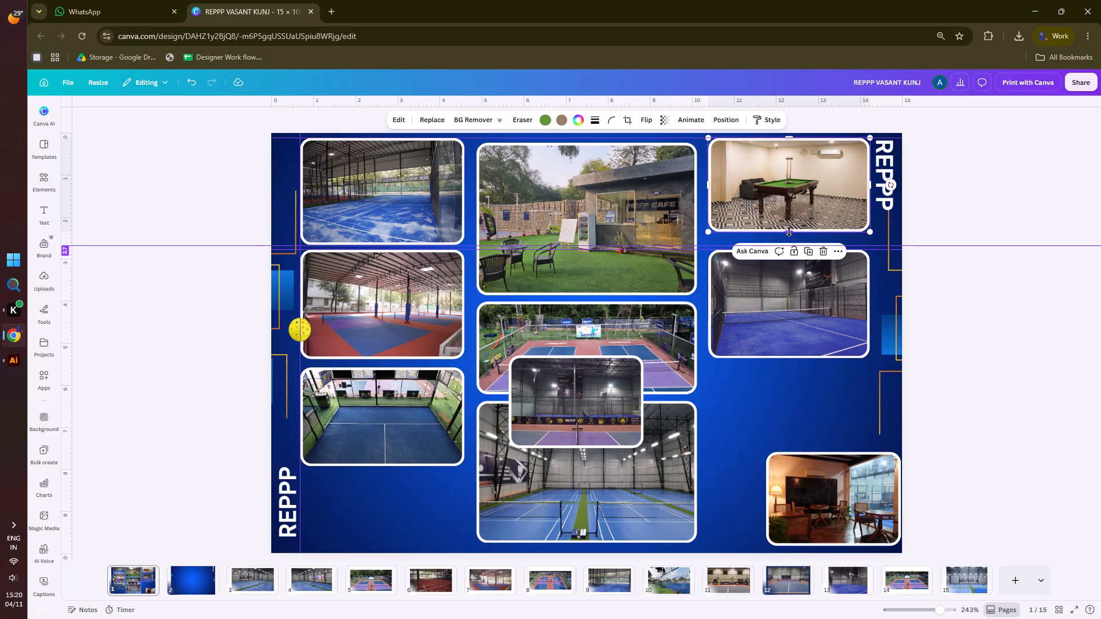
drag(789, 232, 787, 242)
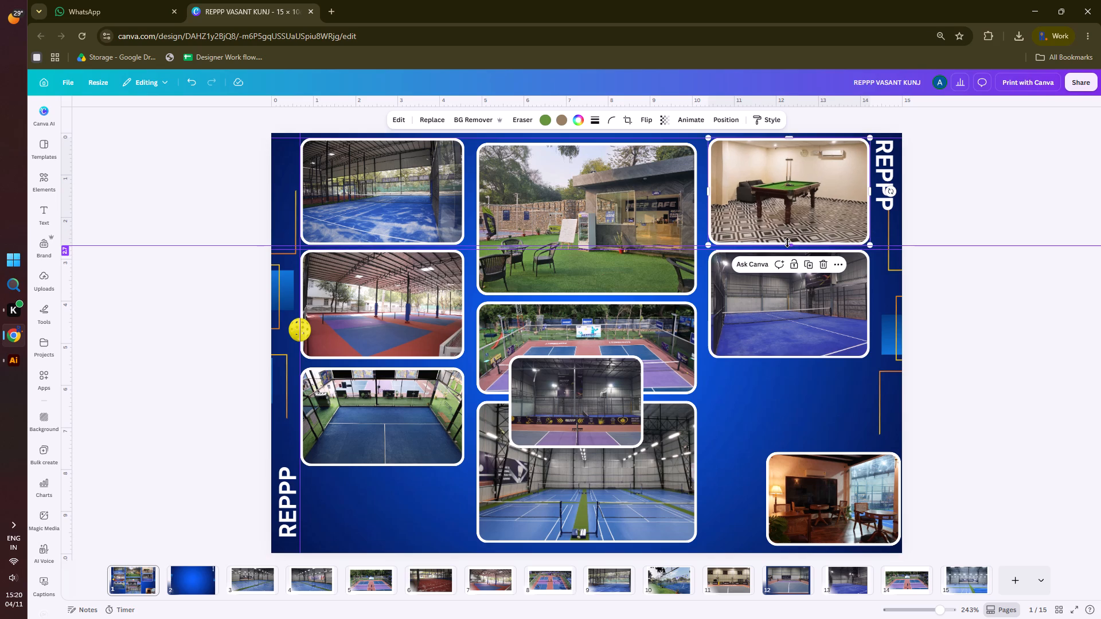
click(970, 164)
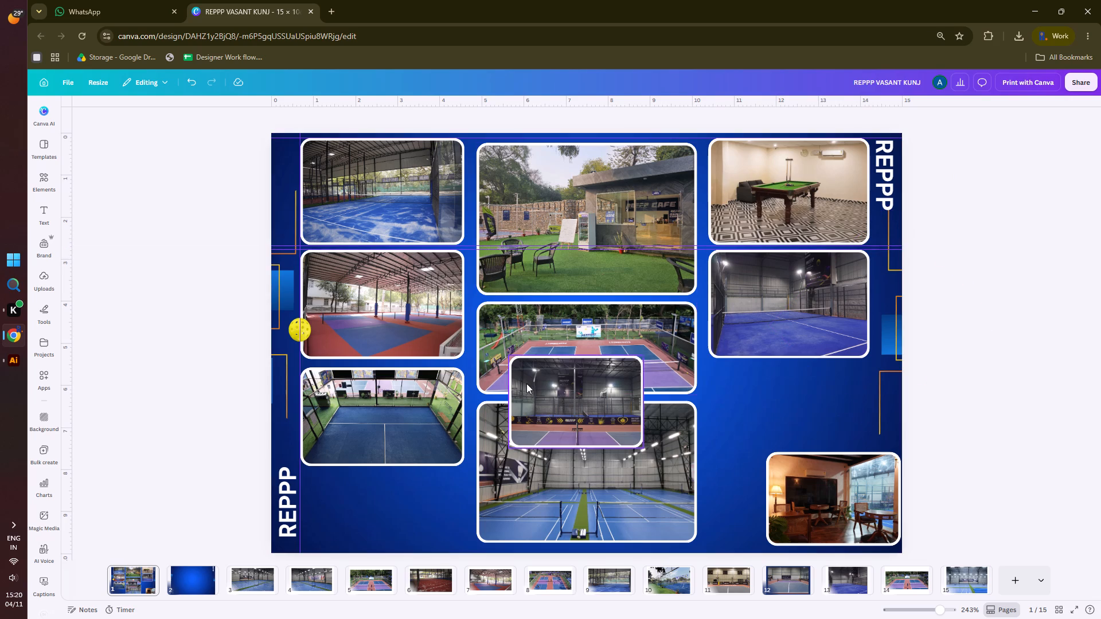
Add a horizontal guide at about 5.4 along the bottom edge of the left column's second photo and check it up close.
drag(584, 101, 581, 104)
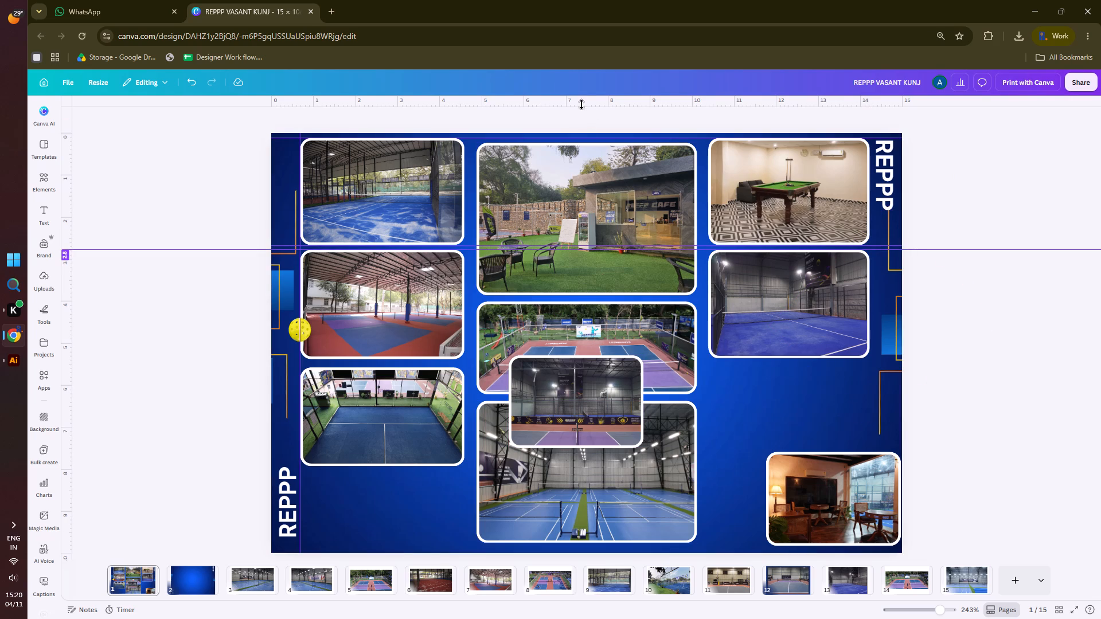
drag(581, 104, 451, 359)
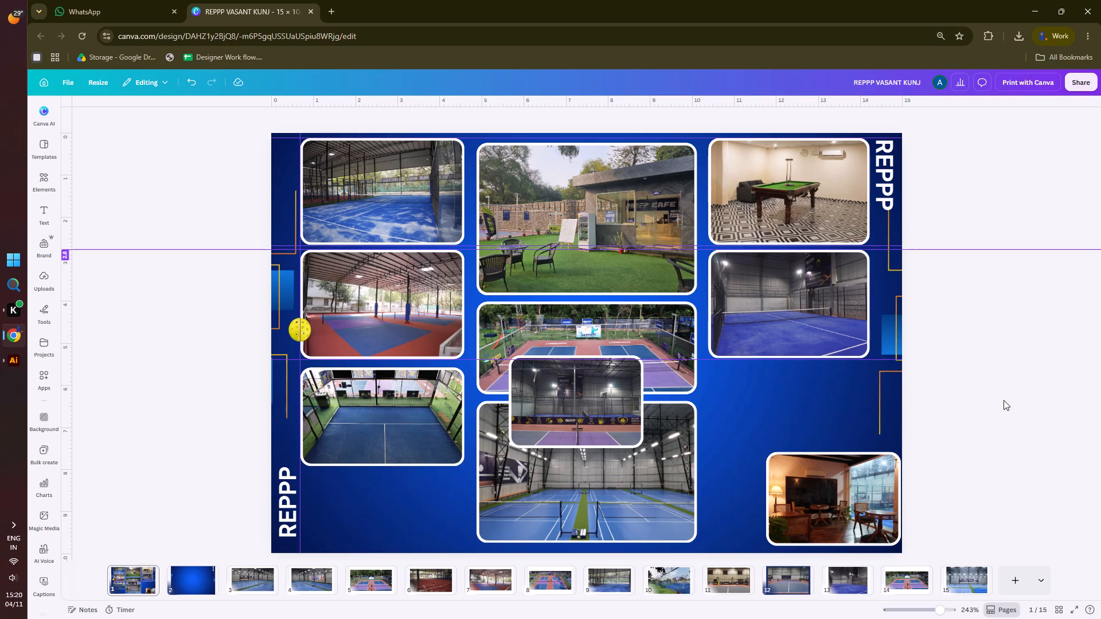
shift+scroll(317, 275, up, 4)
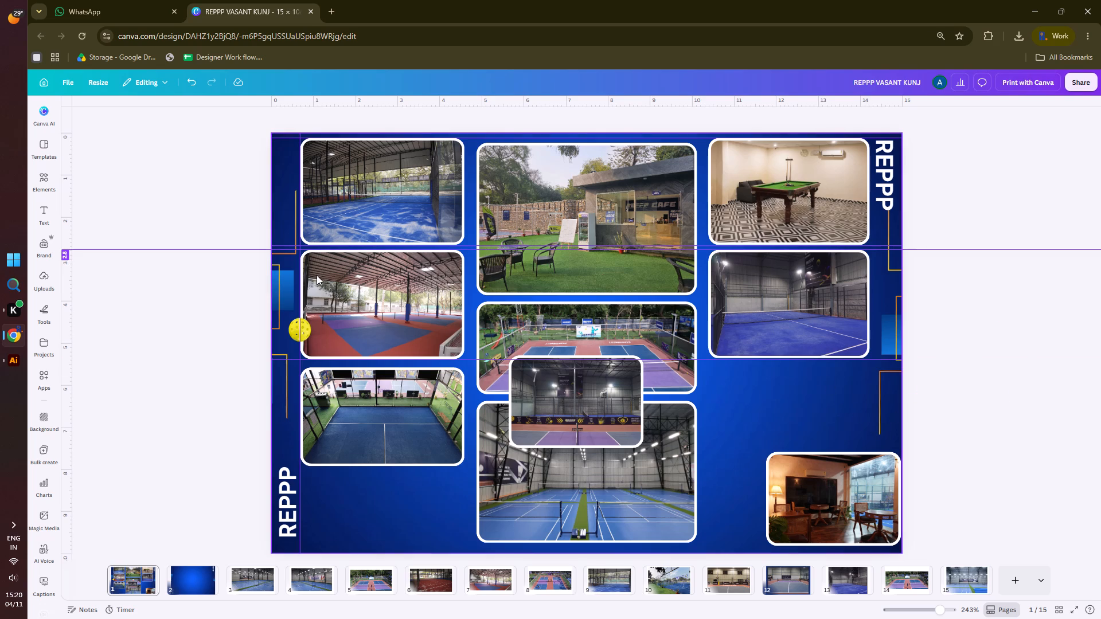
scroll(346, 258, up, 4)
ctrl+scroll(317, 305, up, 4)
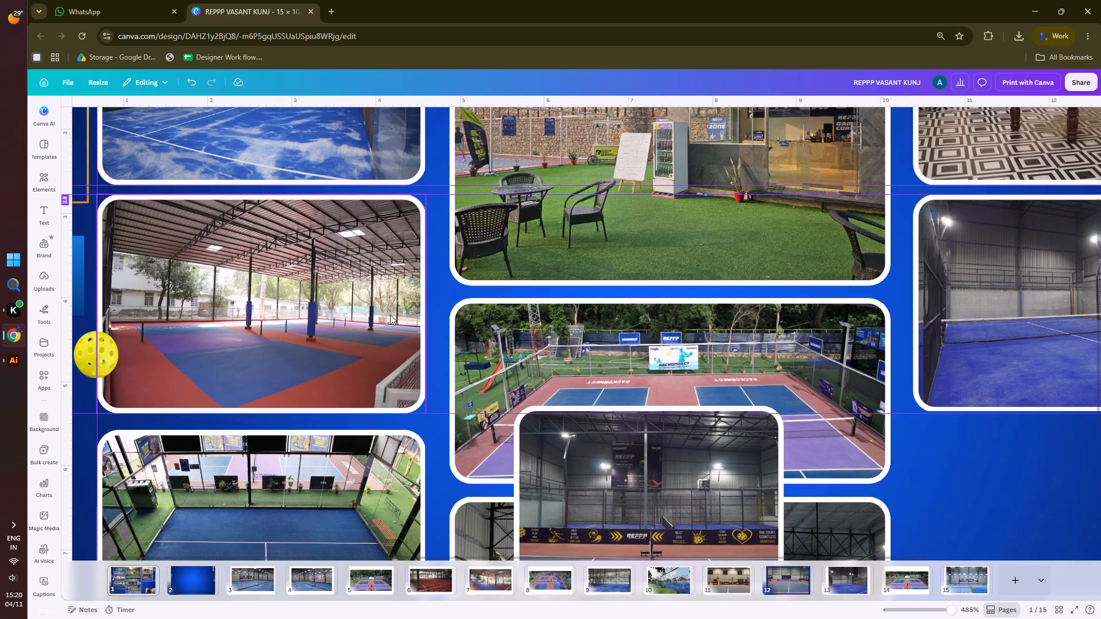
scroll(390, 315, down, 3)
ctrl+scroll(492, 367, down, 4)
click(157, 340)
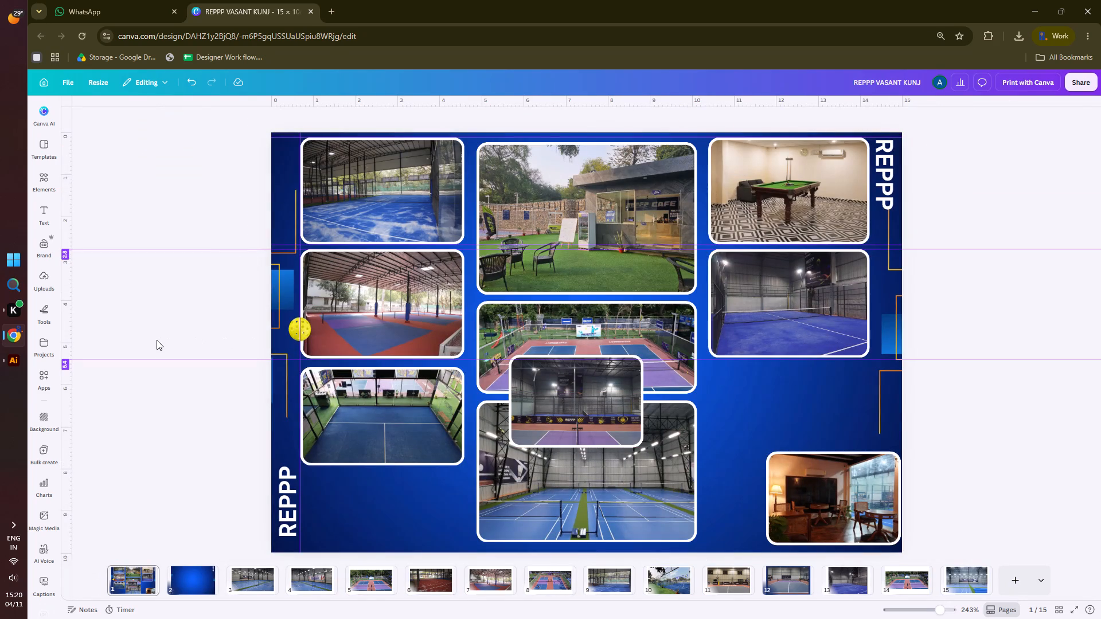
scroll(157, 340, down, 2)
Nudge the left column's third photo up so it sits just below the guide at about 5.4.
click(345, 415)
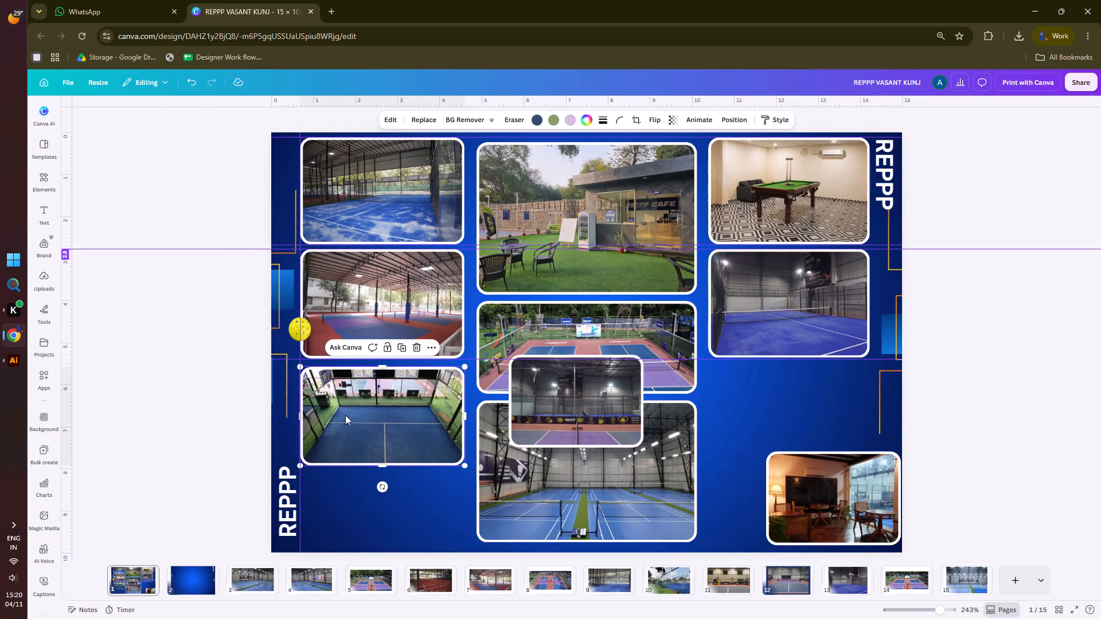
key(Up)
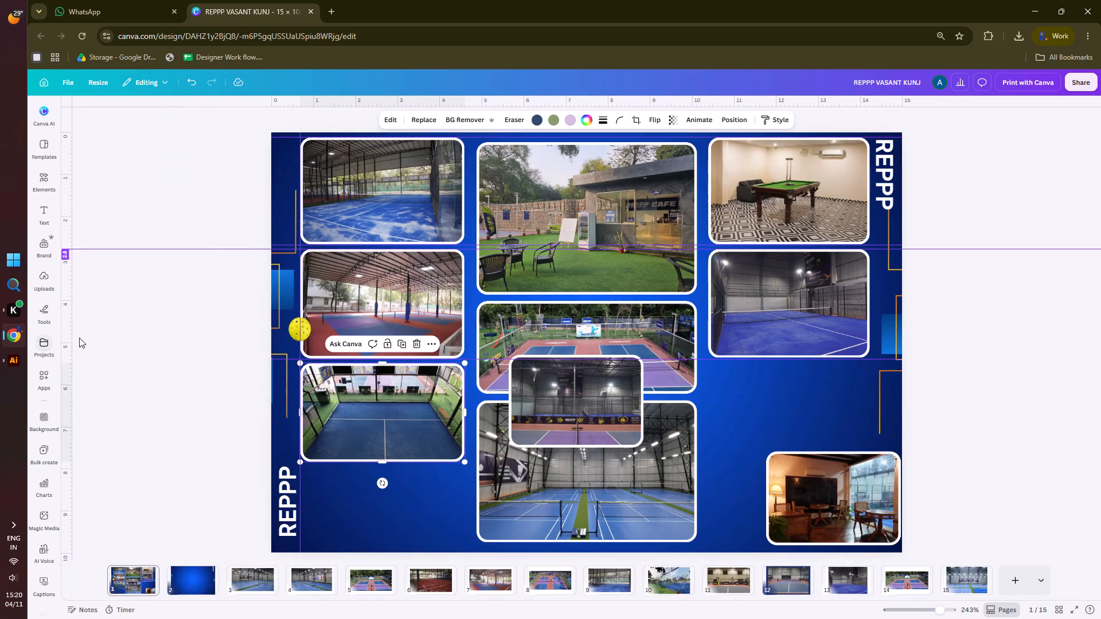
click(141, 332)
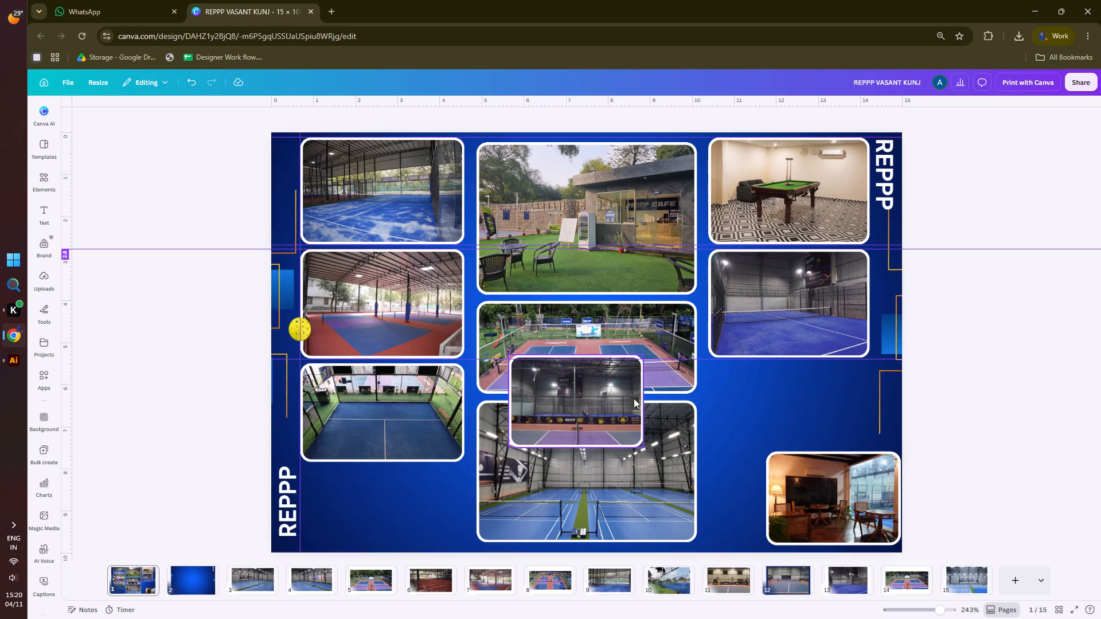
Move the dark indoor court photo overlapping the centre column into the right column's third slot, below the blue court photo.
drag(596, 399, 797, 413)
key(Up)
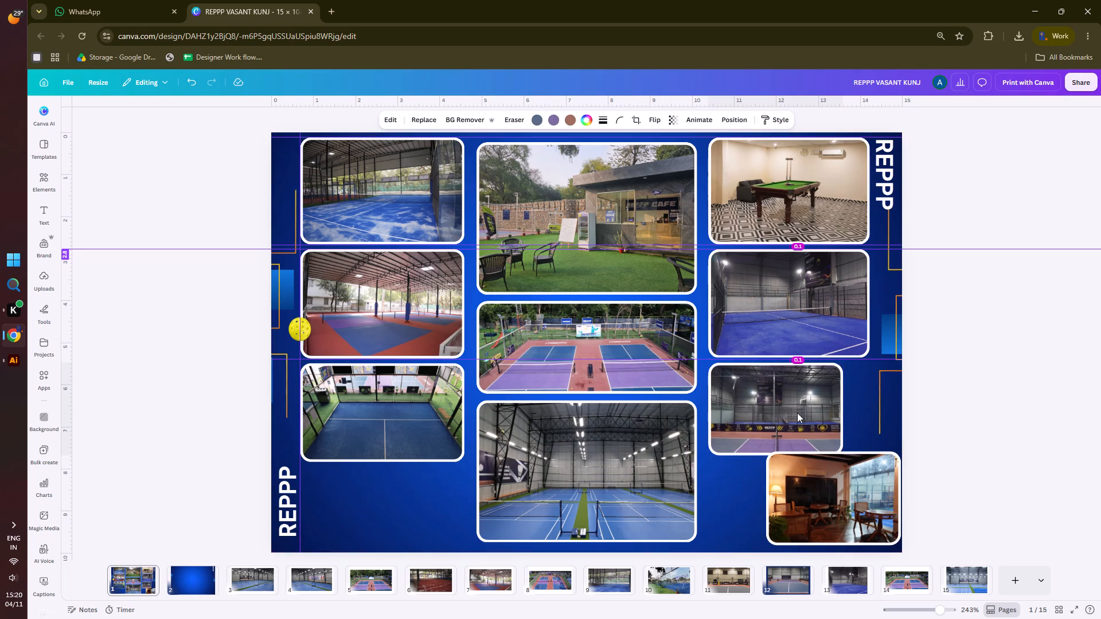
key(Down)
key(Up)
key(Down)
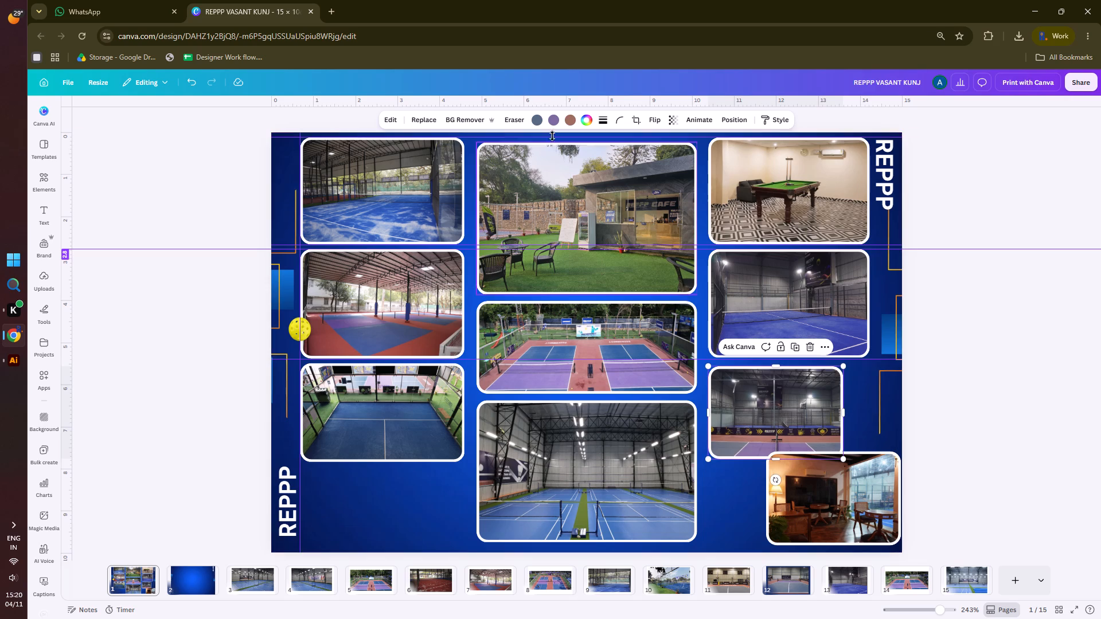
Add a horizontal guide along the top edge of the left column's third photo.
drag(540, 101, 440, 361)
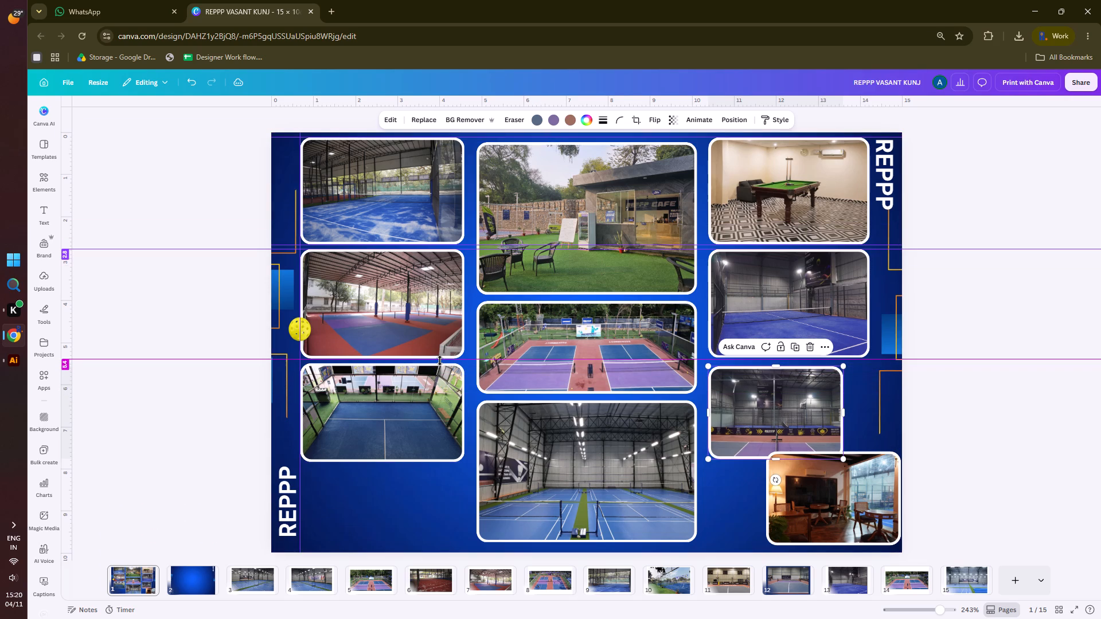
drag(440, 361, 440, 363)
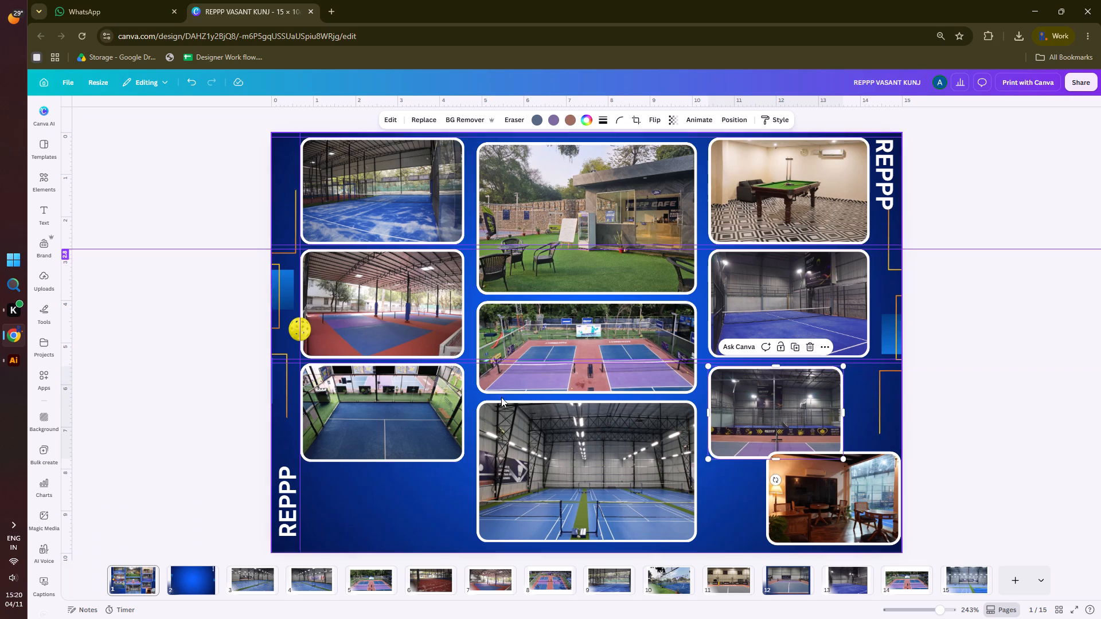
Nudge the right column's third photo up so its top edge aligns with the new guide.
click(758, 420)
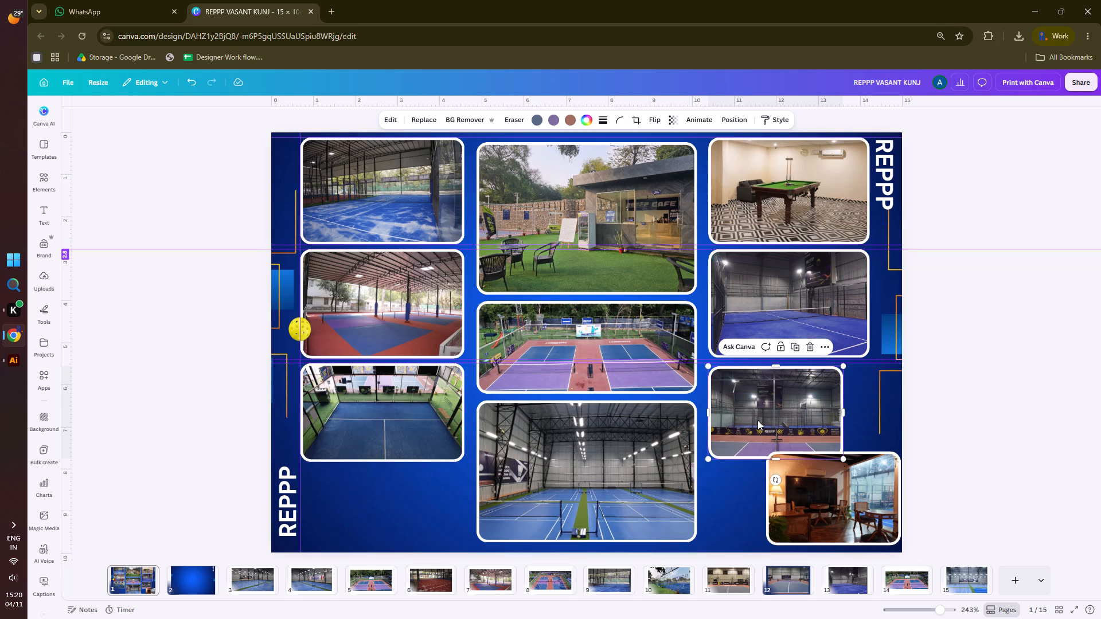
key(Up)
key(Up)
click(751, 393)
key(Up)
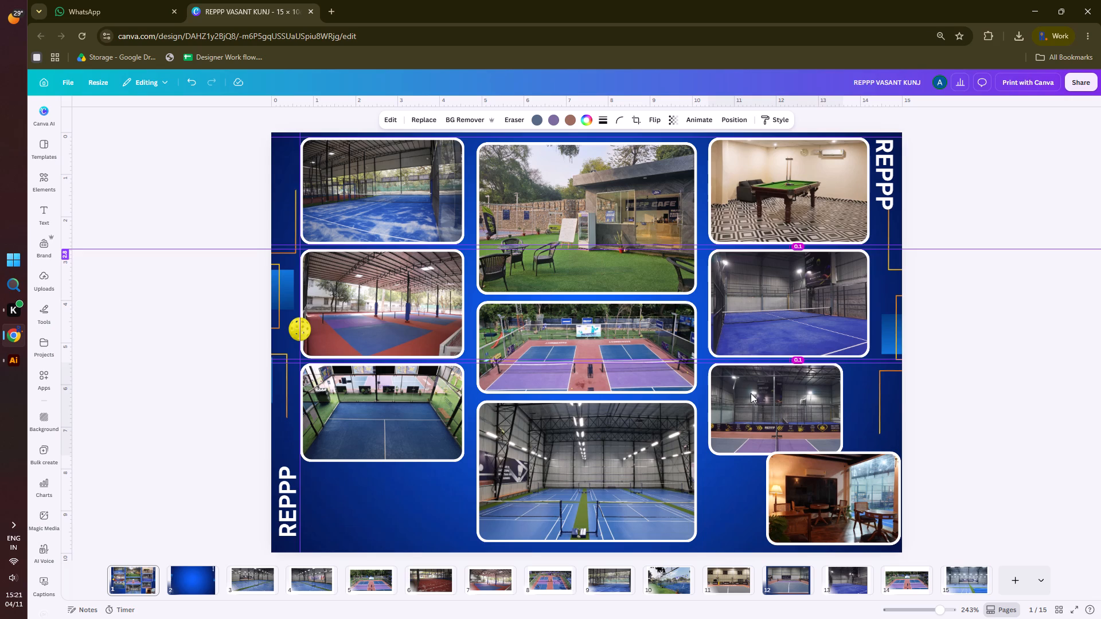
Widen the right column's third photo to about 3.8 by 2.2, matching the width of the blue court photo above it.
drag(841, 406, 844, 406)
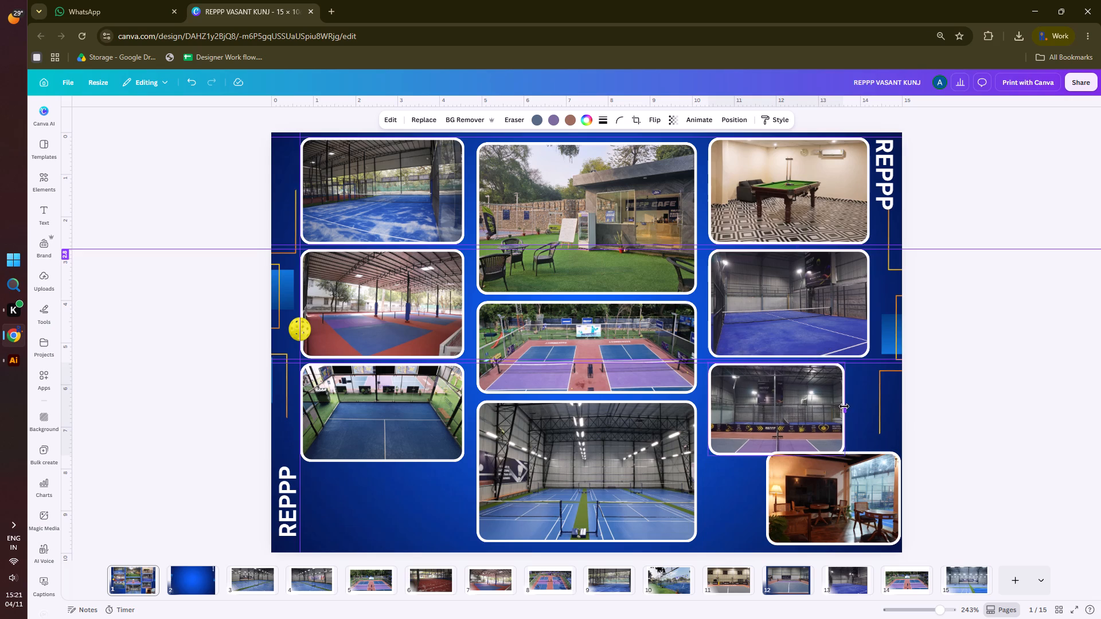
drag(844, 406, 865, 406)
click(712, 408)
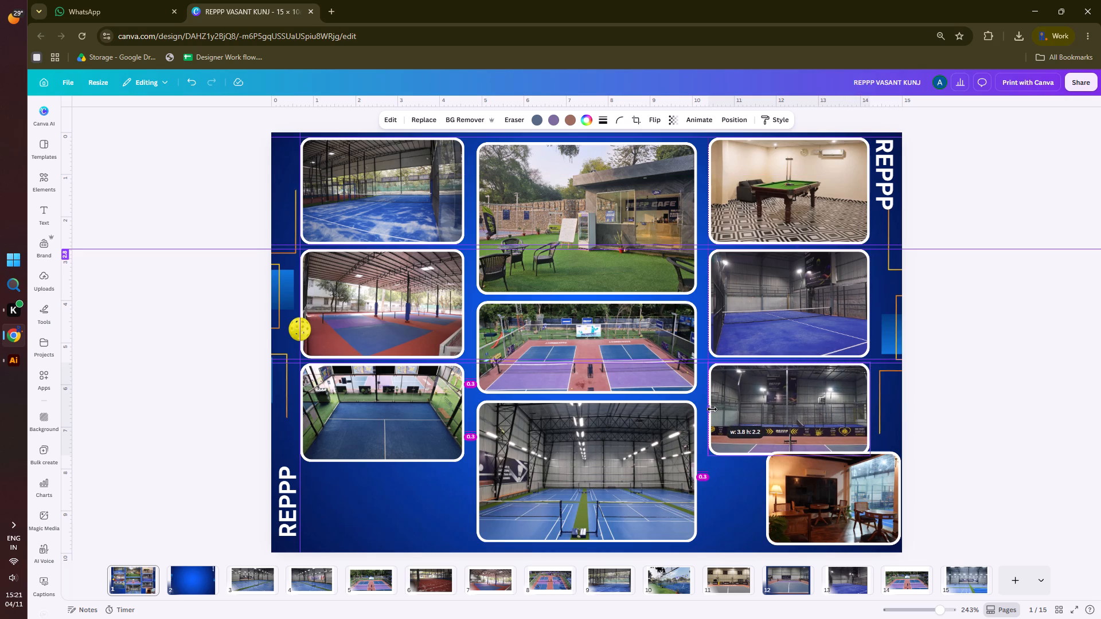
click(969, 399)
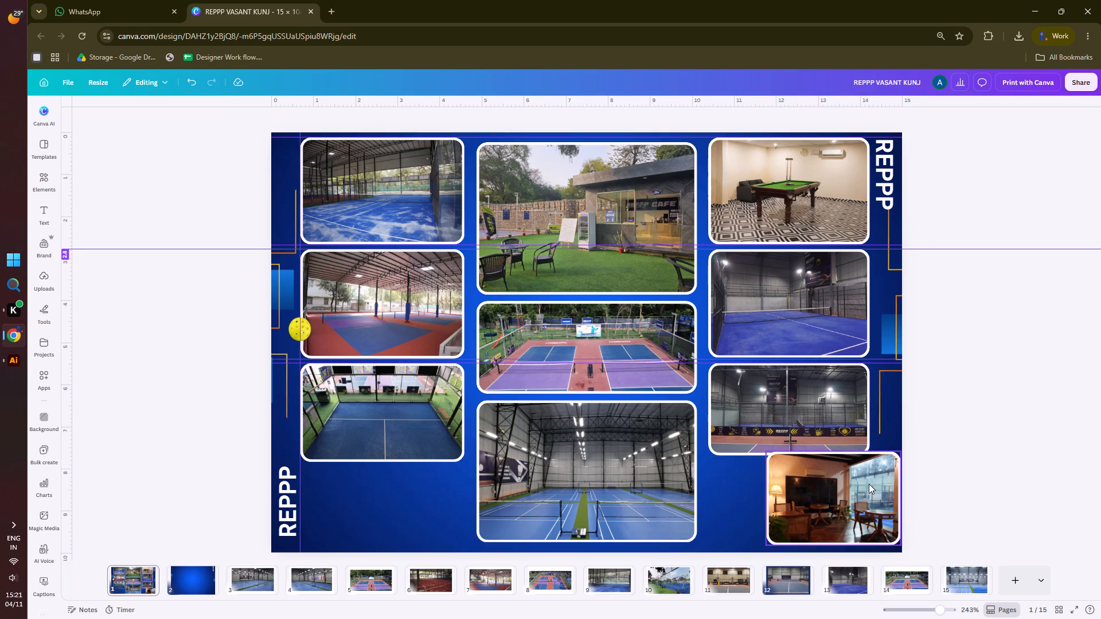
Clear the lounge photo out of the way and extend the right column's third photo down to the left column's third photo's bottom edge.
drag(837, 499, 595, 499)
click(775, 431)
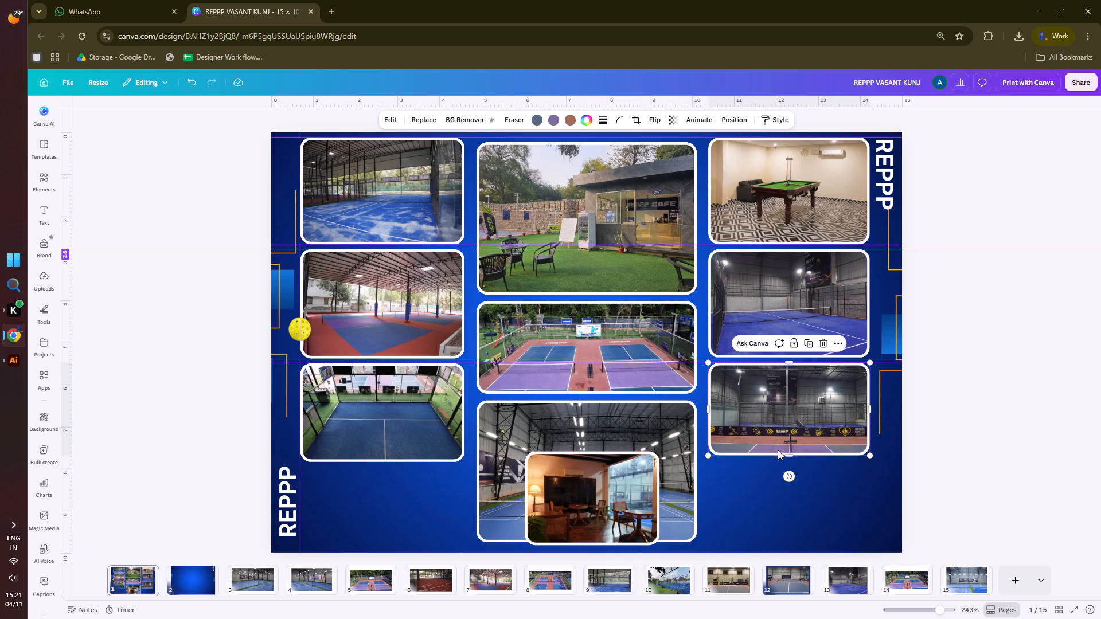
drag(788, 457, 787, 462)
click(975, 391)
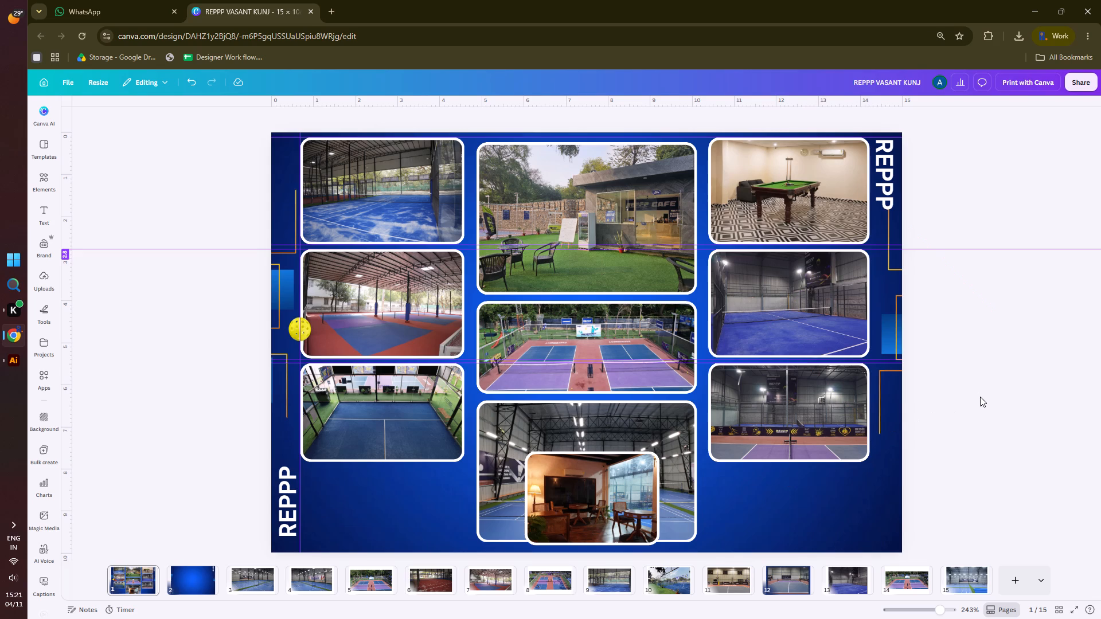
double_click(763, 428)
click(945, 402)
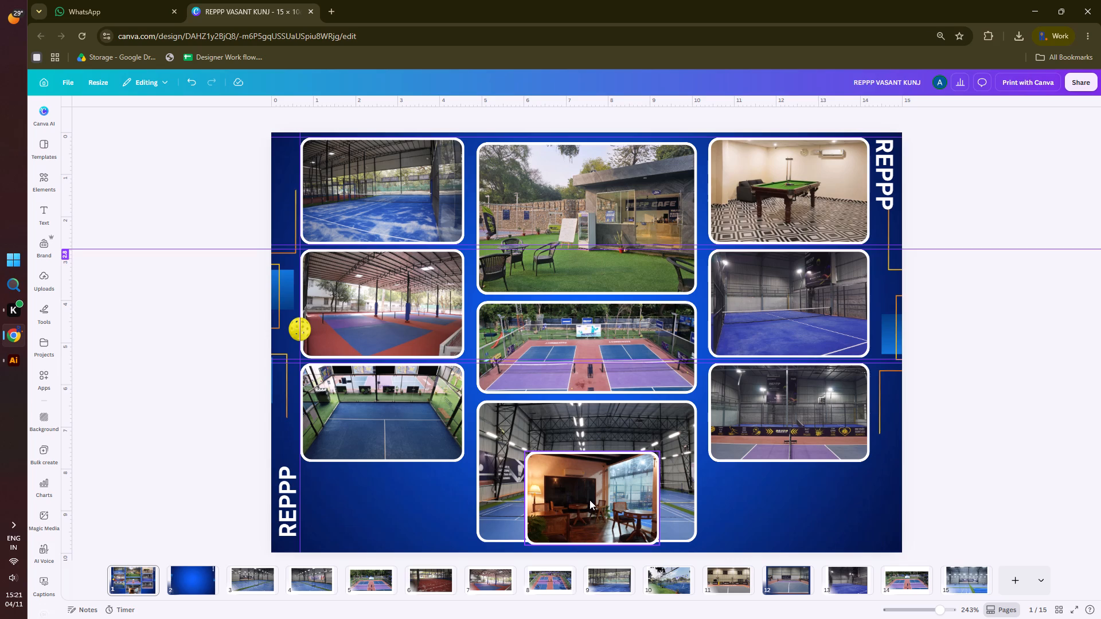
Move the lounge photo partly off the page's left edge, beside the left column's first two photos.
drag(594, 498, 440, 488)
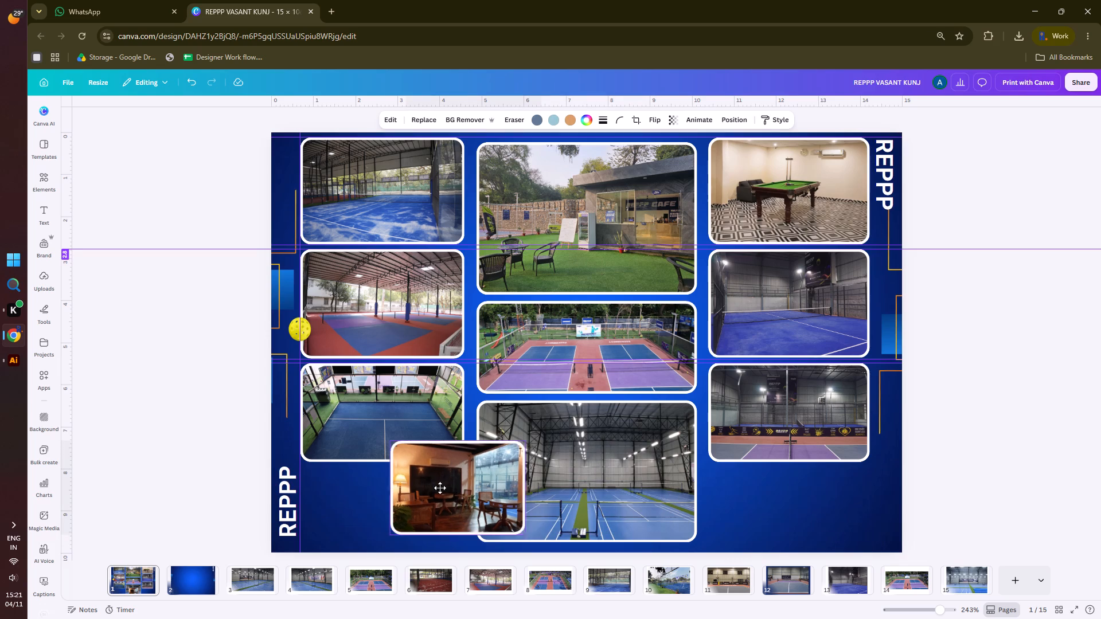
drag(440, 488, 402, 503)
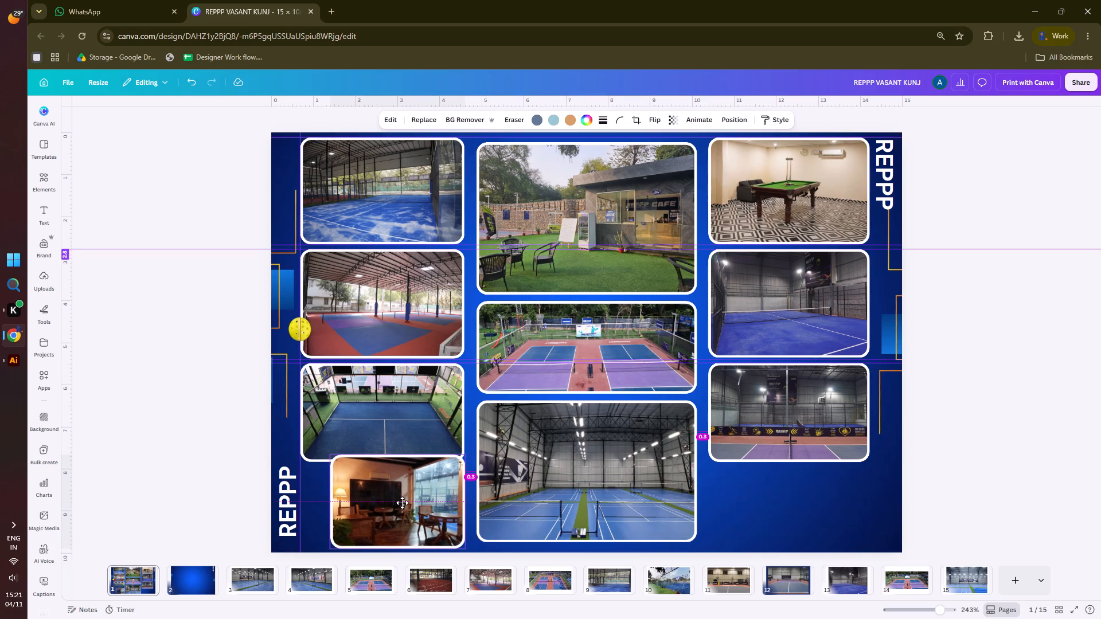
drag(402, 503, 227, 230)
click(187, 417)
Nudge the left column's third photo down toward the bottom of the page.
click(377, 420)
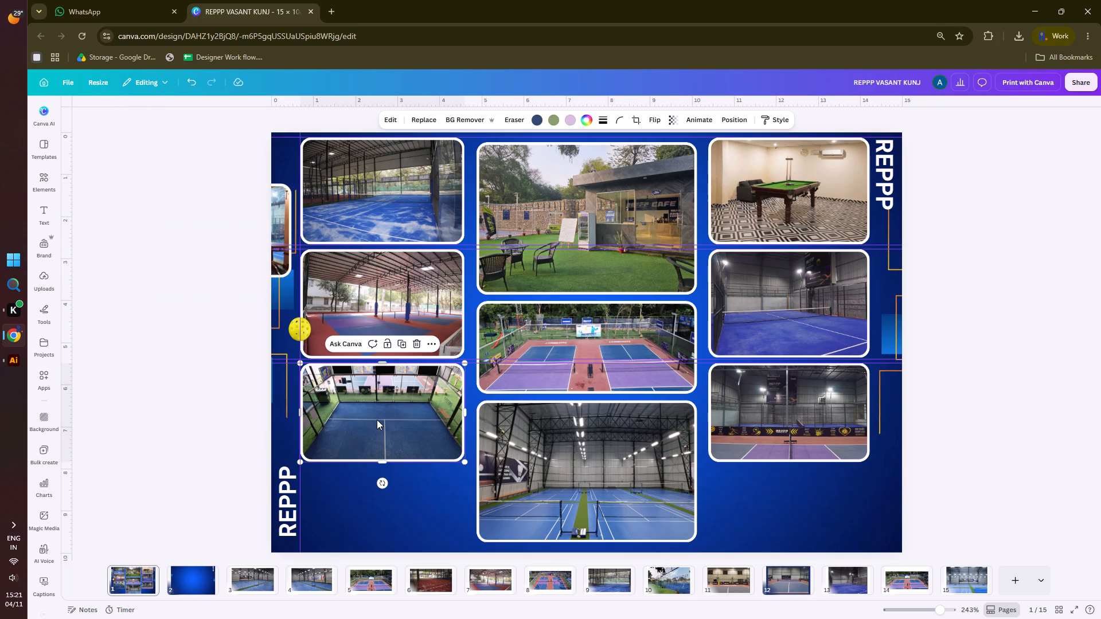
key(Down)
key(Down)
key(Down)
key(Down)
key(Down)
key(Down)
key(Down)
key(Down)
key(Down)
key(Down)
key(Down)
key(Down)
key(Down)
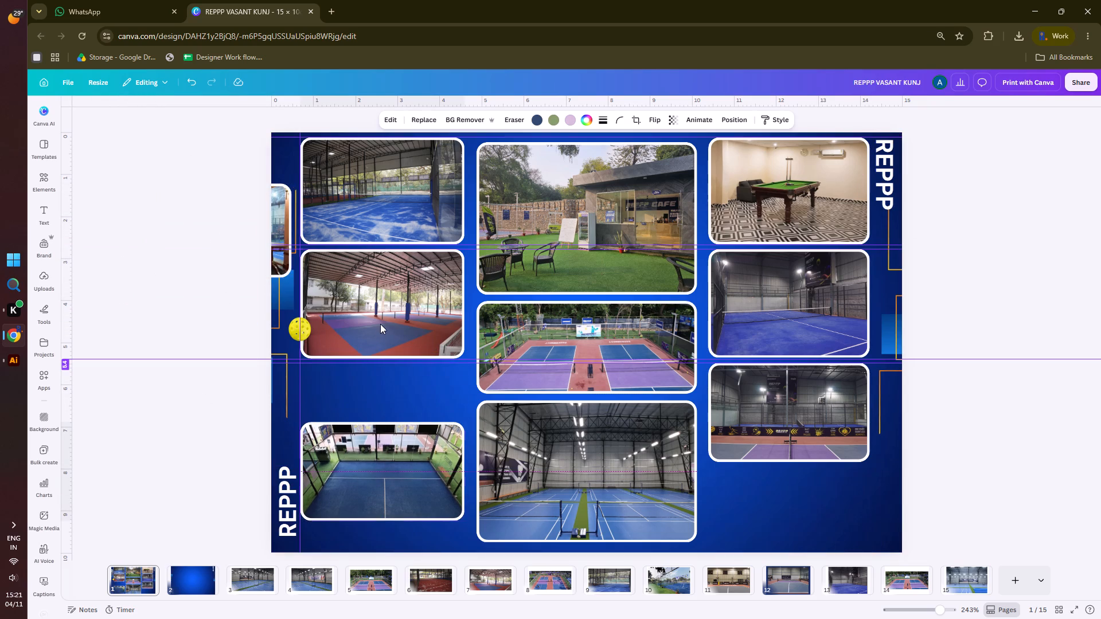
Nudge the left column's second photo down into the space above the lowered third photo.
click(380, 324)
key(Down)
key(Down)
key(Down)
key(Down)
key(Down)
key(Down)
key(Down)
key(Down)
key(Down)
key(Down)
key(Down)
key(Up)
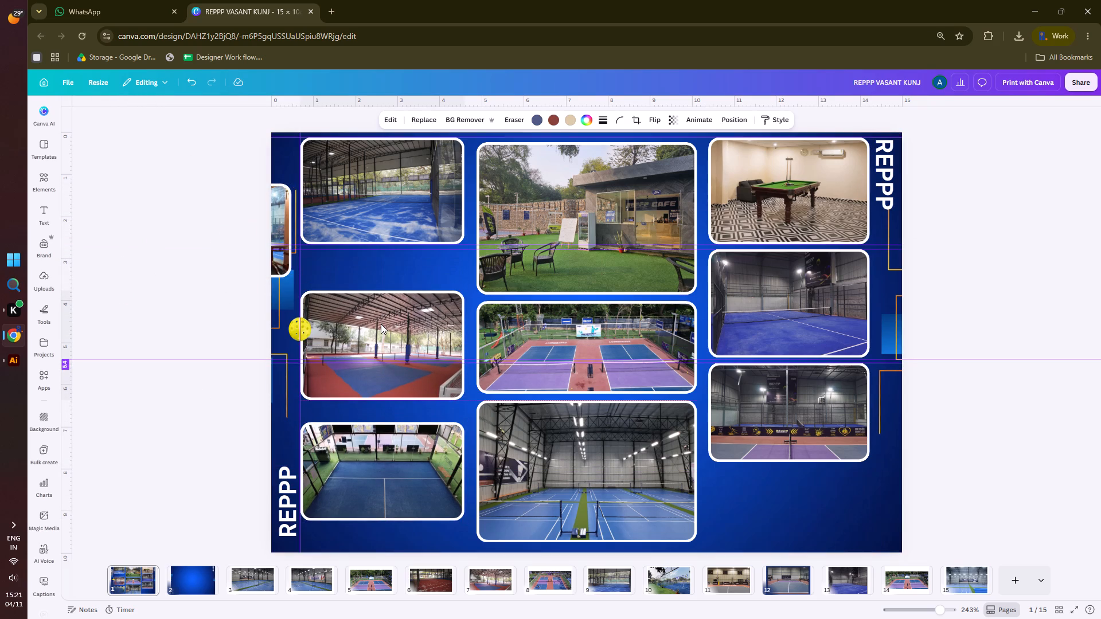
Nudge the left column's first photo down until its top edge lines up with the centre column's café photo.
click(385, 214)
key(Down)
key(Down)
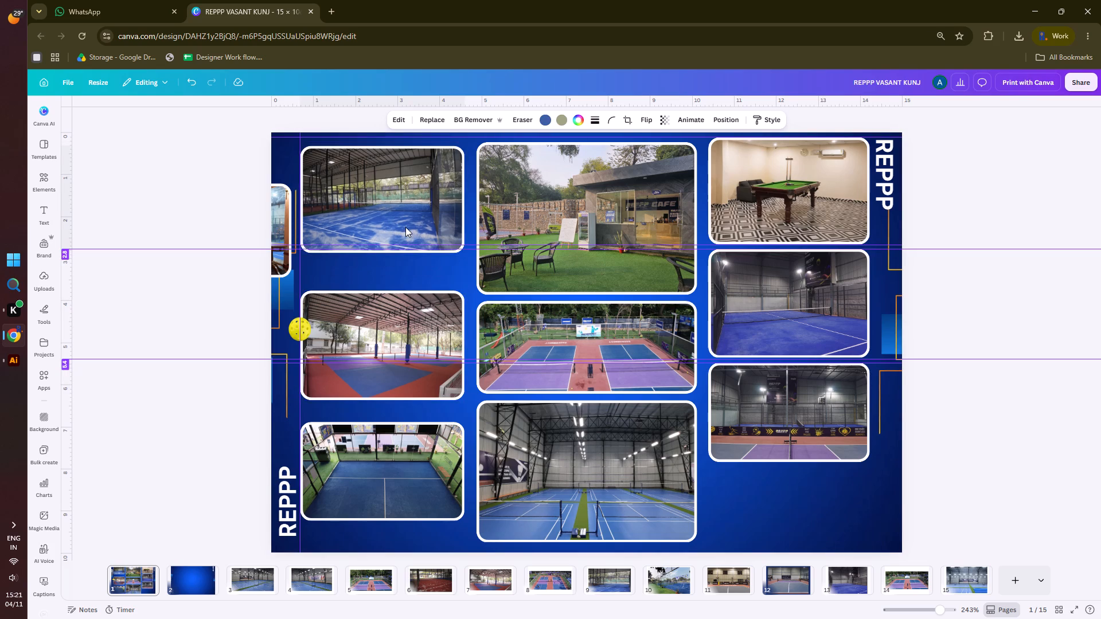
key(Up)
Nudge the left column's third photo down to line up with the bottom edge of the centre column's last photo.
click(407, 495)
key(Down)
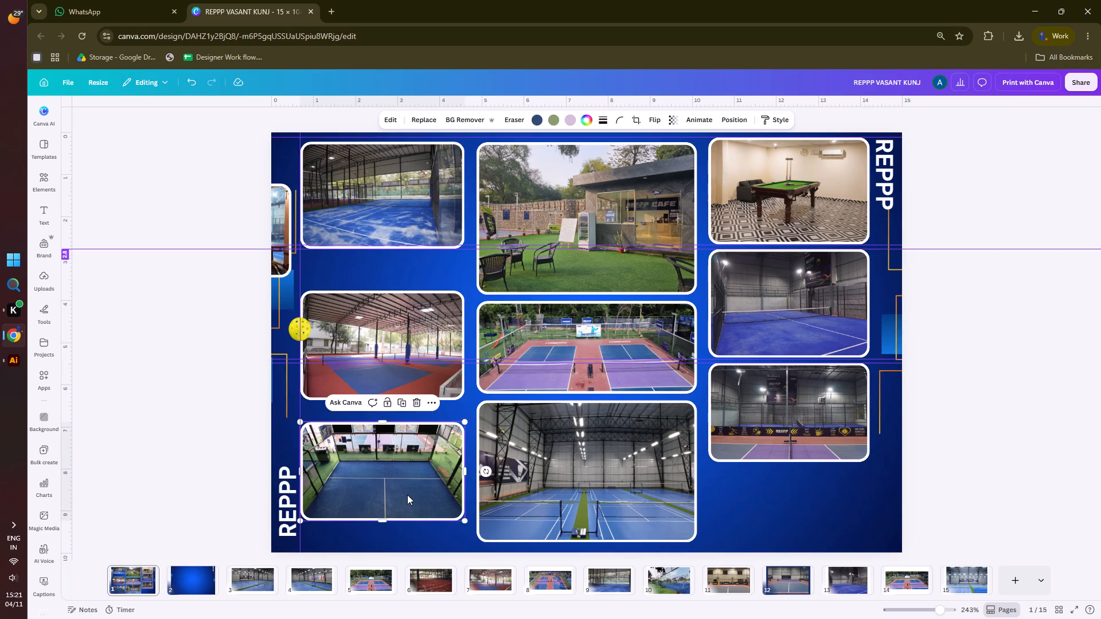
key(Down)
key(Down)
key(Down)
key(Down)
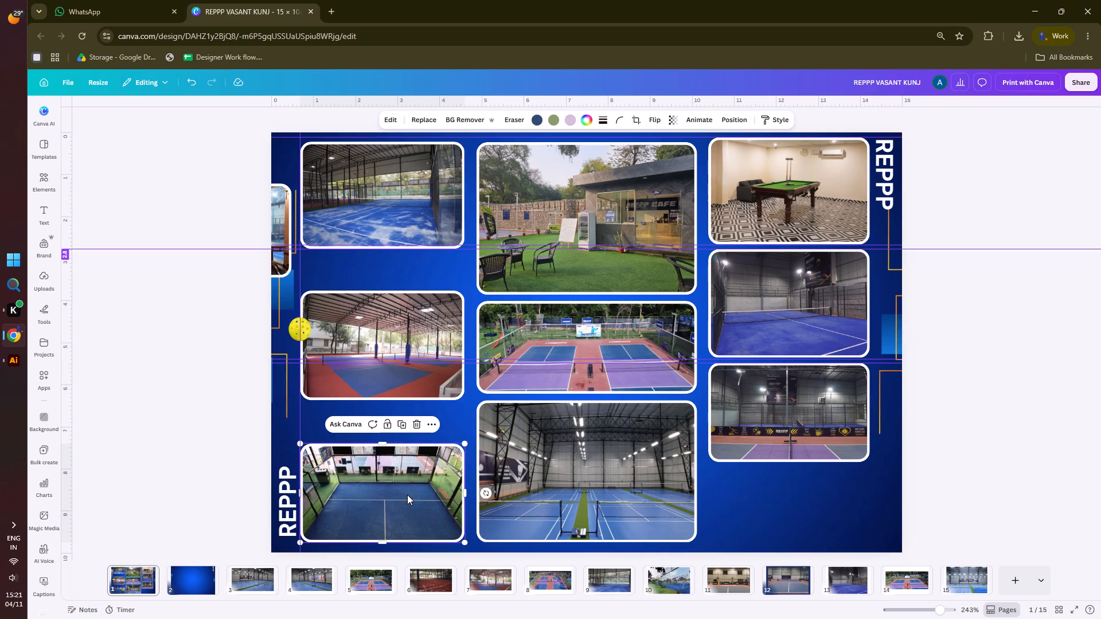
Nudge the right column's third photo down until its bottom edge lines up with the other columns' bottom photos.
click(755, 446)
key(Down)
key(Down)
key(Down)
key(Down)
key(Down)
key(Down)
key(Down)
key(Down)
key(Down)
key(Down)
key(Down)
key(Down)
key(Down)
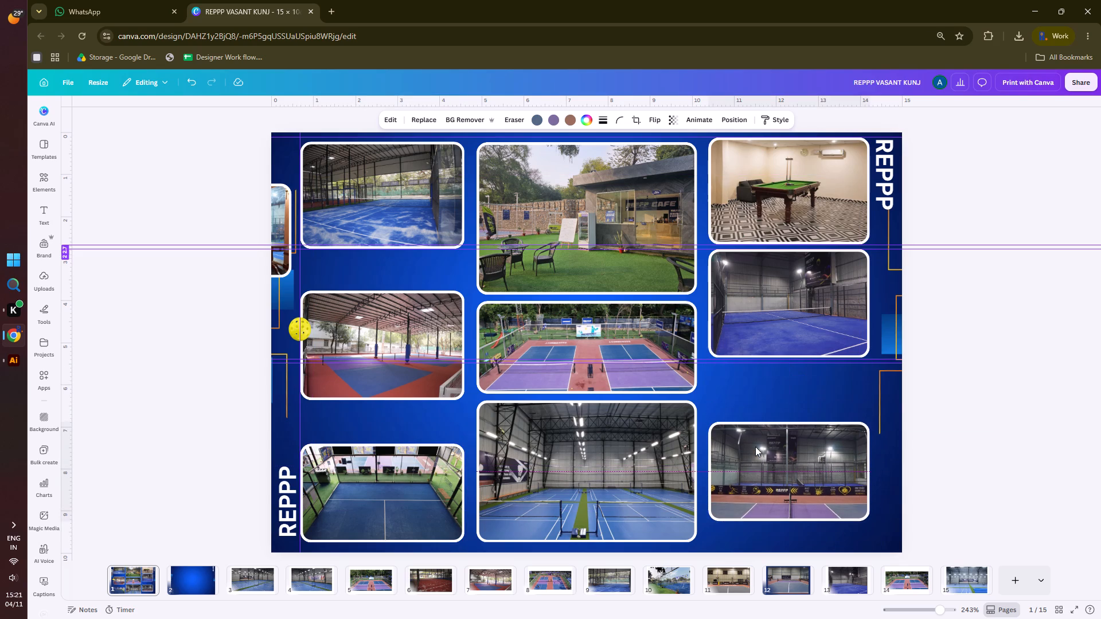
key(Down)
key(Down)
key(Down)
key(Down)
key(Down)
key(Up)
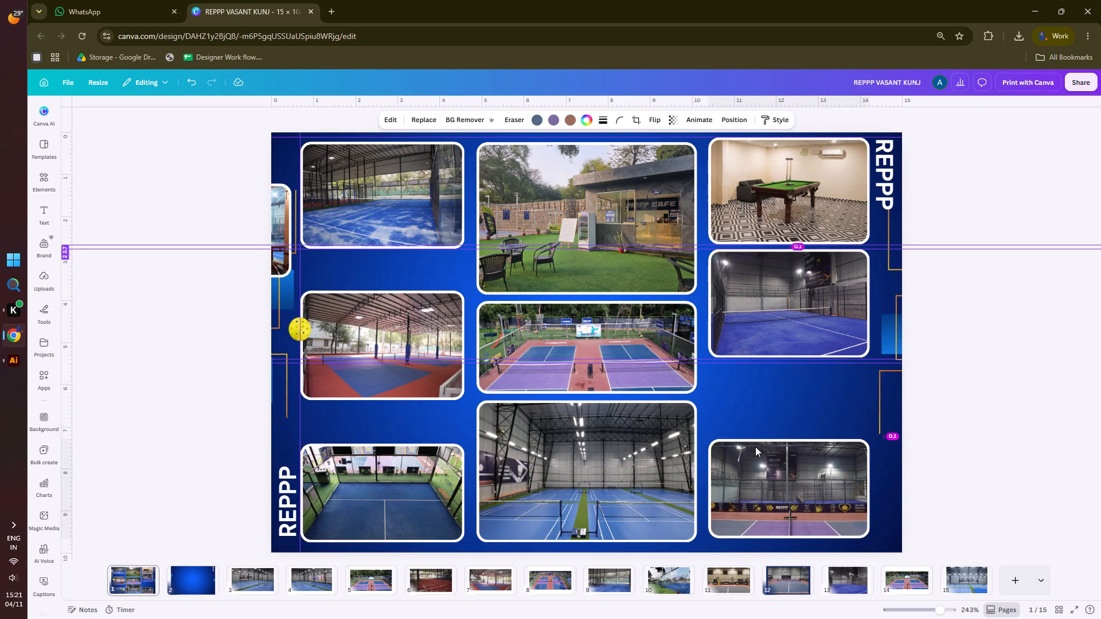
key(Down)
key(Up)
key(Down)
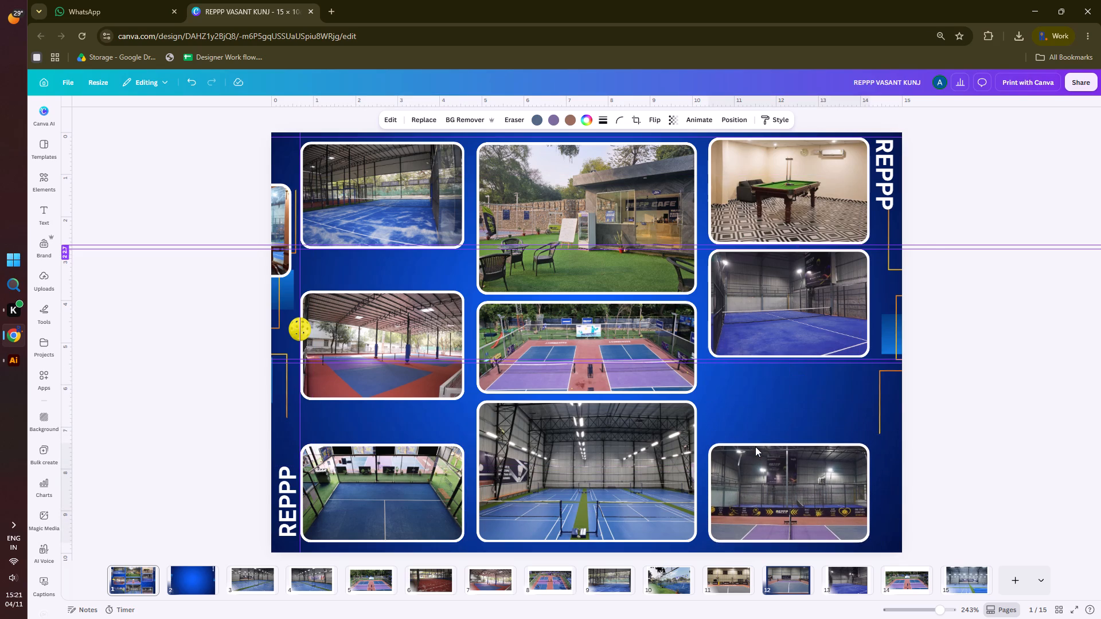
click(989, 326)
Nudge the right column's second photo down to line up with the left column's second photo.
click(766, 322)
key(Down)
key(Down)
key(Down)
key(Down)
key(Down)
key(Down)
key(Down)
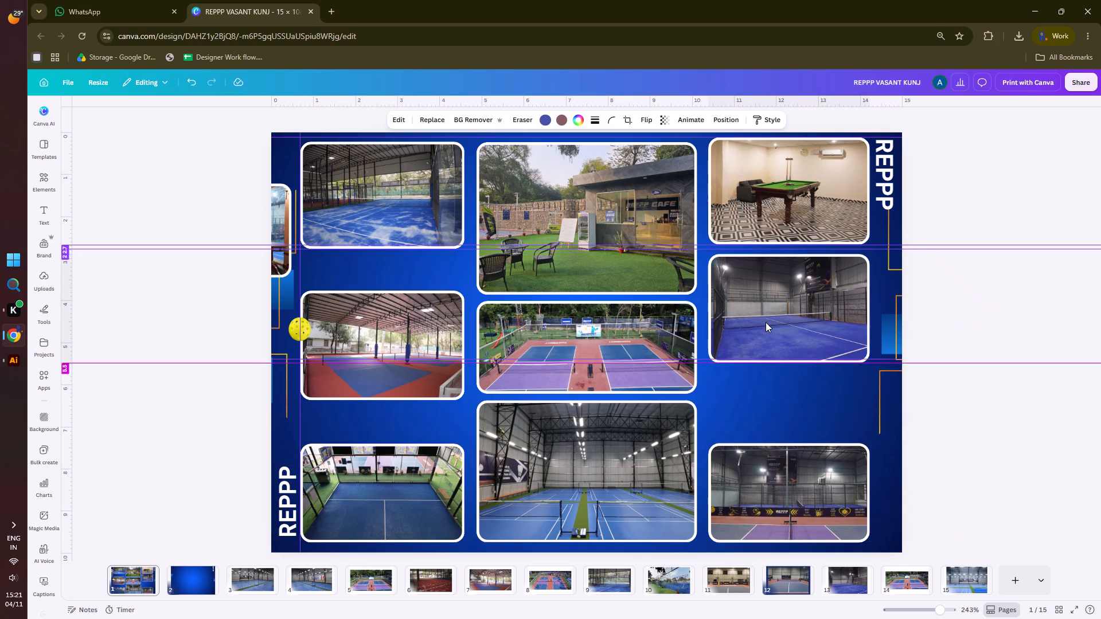
key(Down)
key(Down)
key(Down)
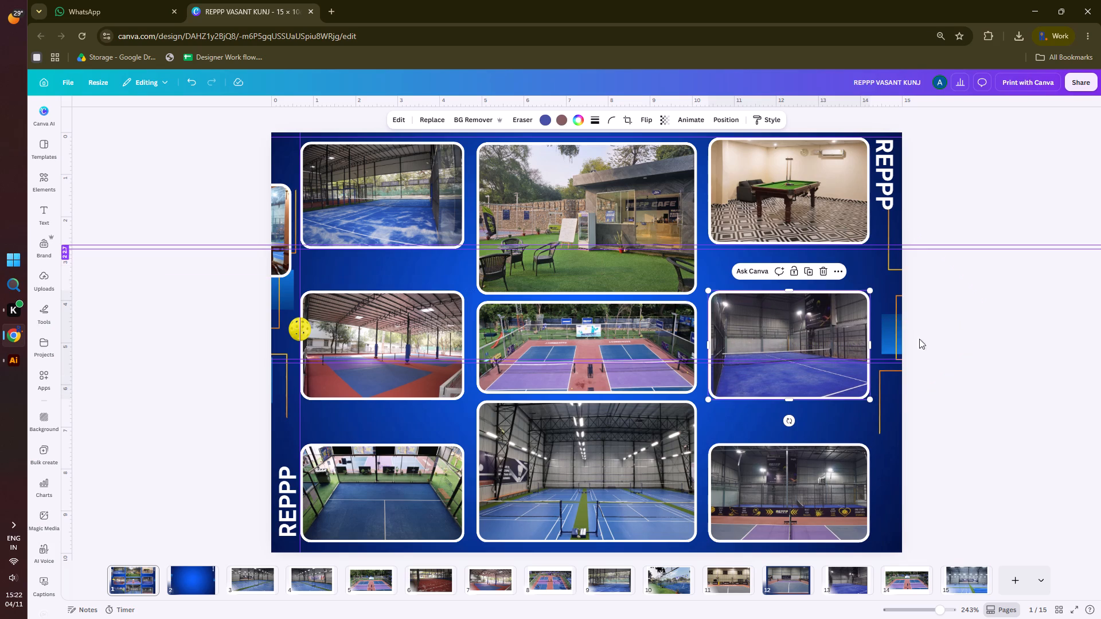
click(1021, 394)
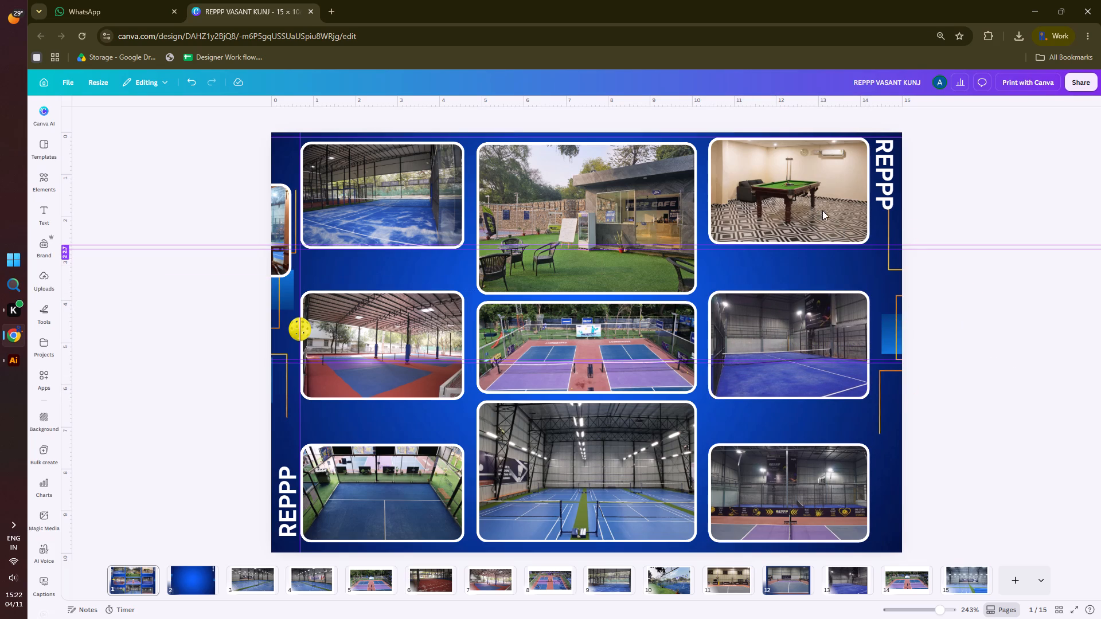
Nudge the billiards photo at the top of the right column down to line up with the other columns' first photos.
click(814, 201)
key(Down)
click(1012, 245)
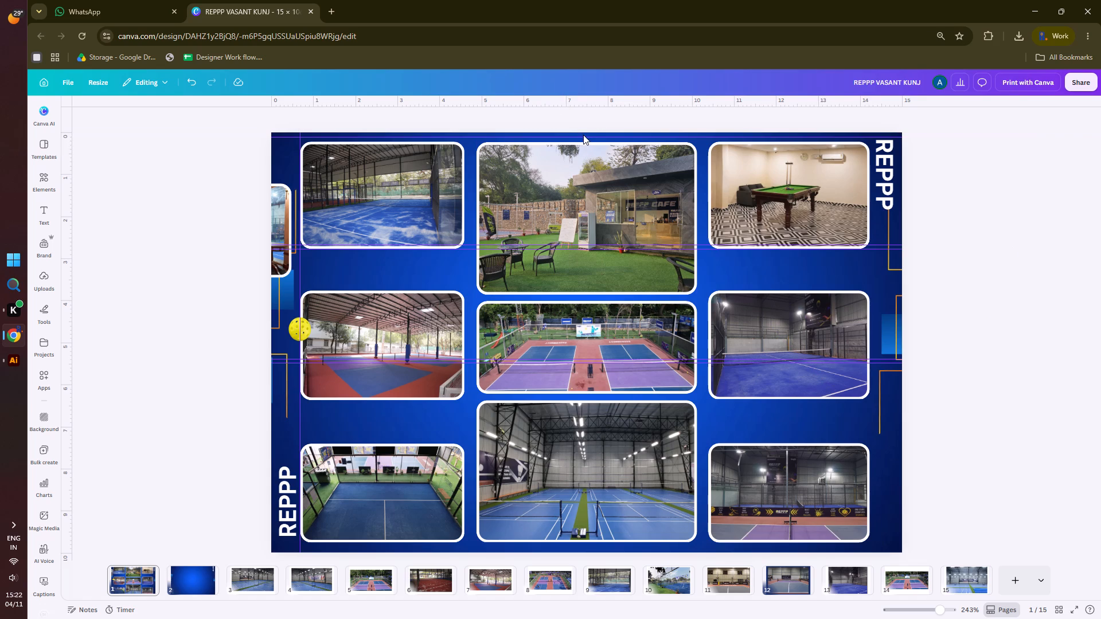
Remove the horizontal guide near the page's top edge and the two horizontal guides crossing the middle row of photos.
drag(583, 136, 545, 0)
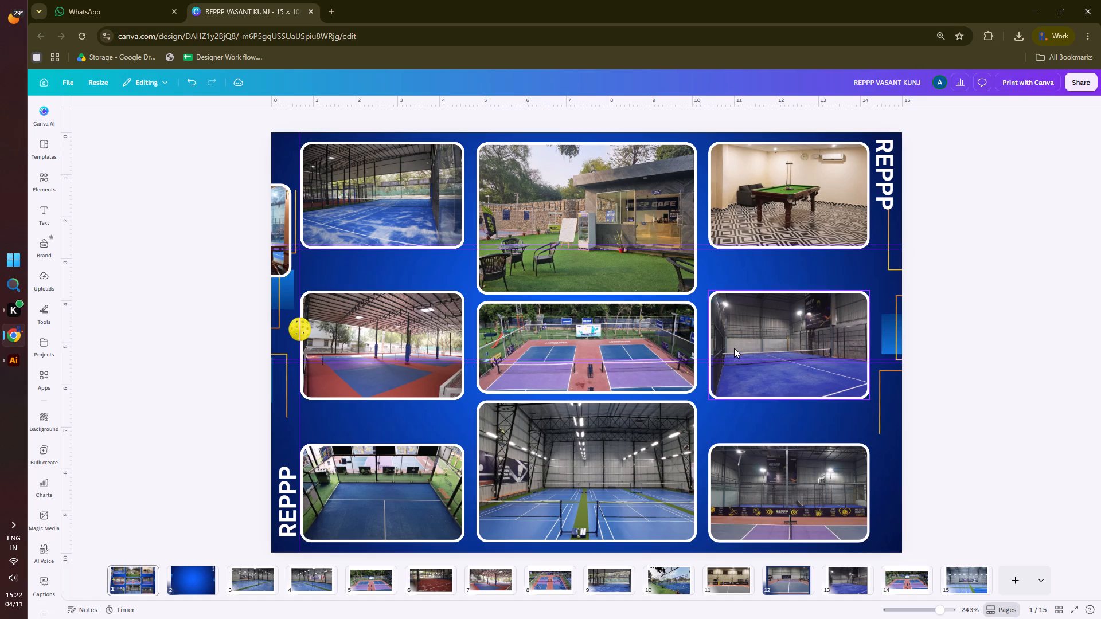
drag(722, 356, 661, 0)
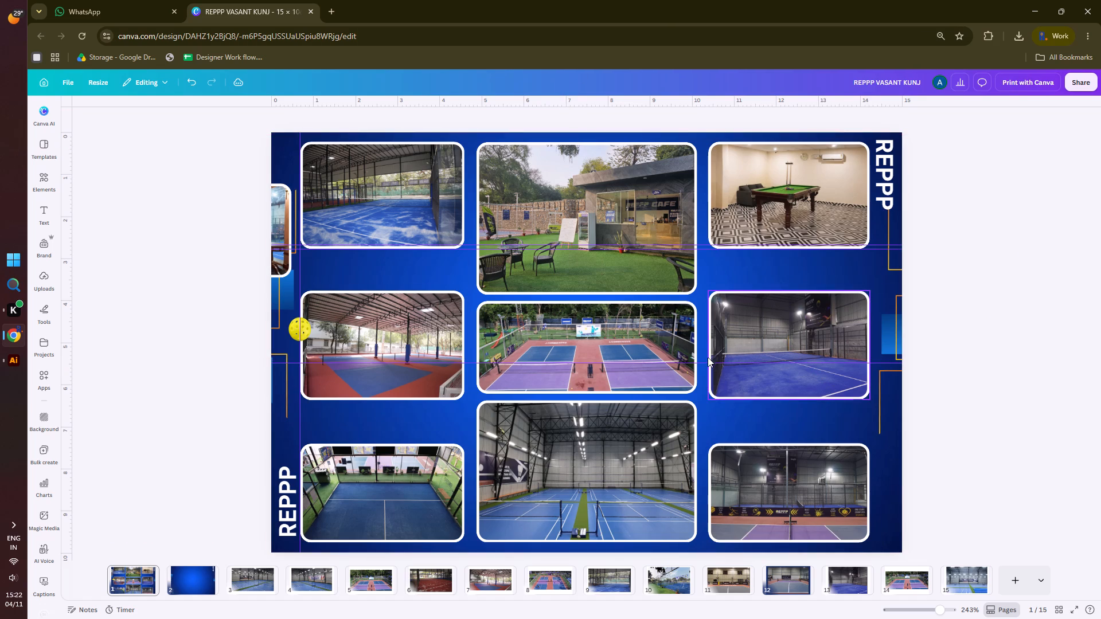
drag(705, 362, 580, 3)
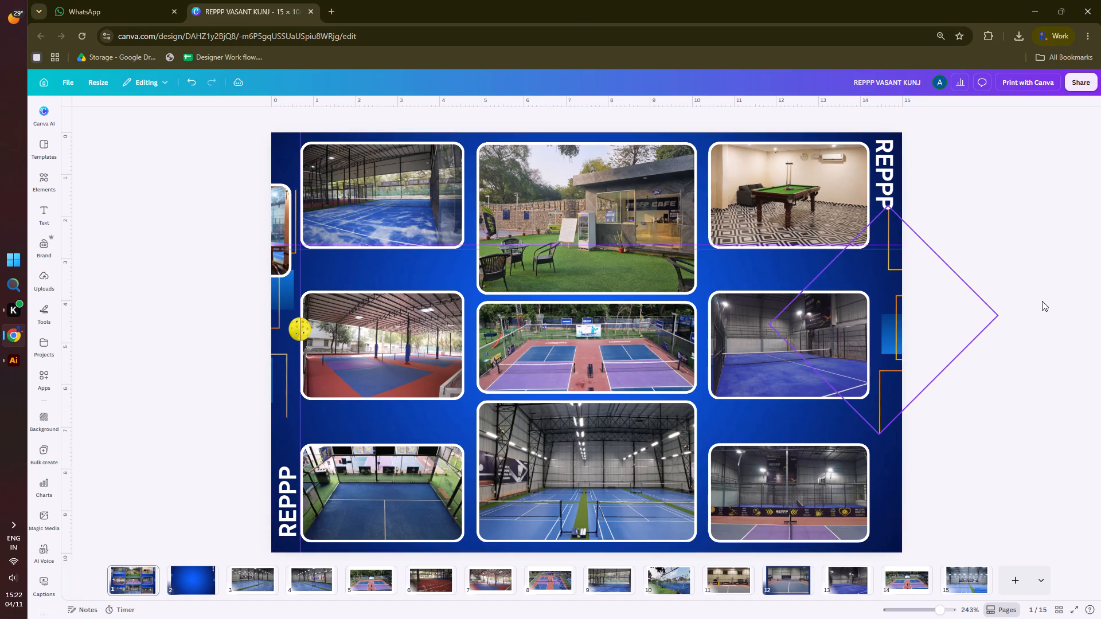
click(1024, 305)
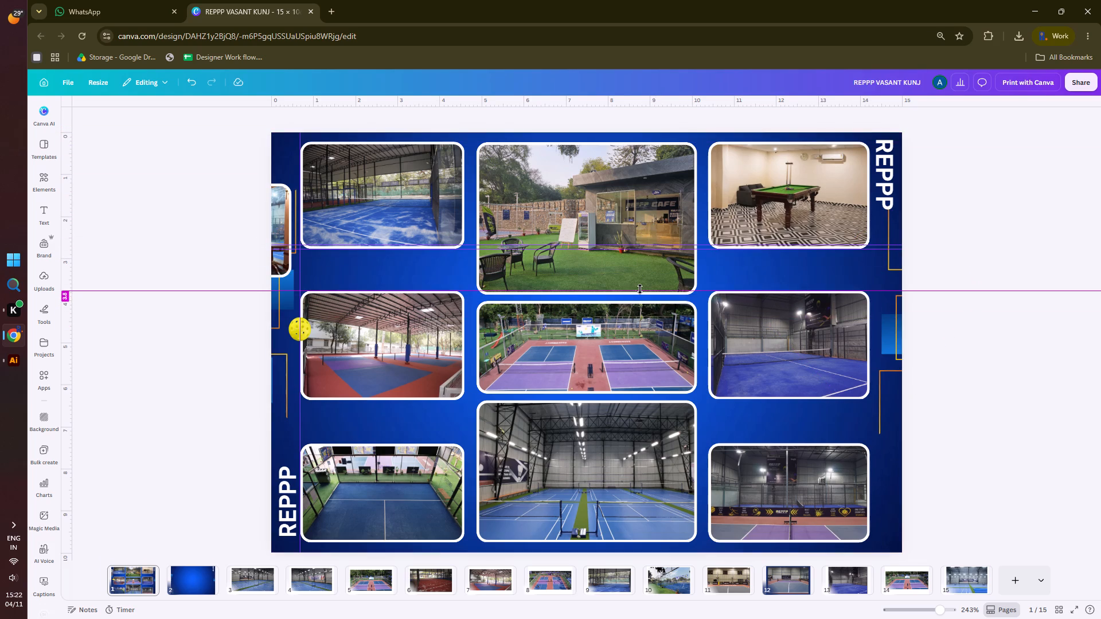
drag(640, 289, 610, 408)
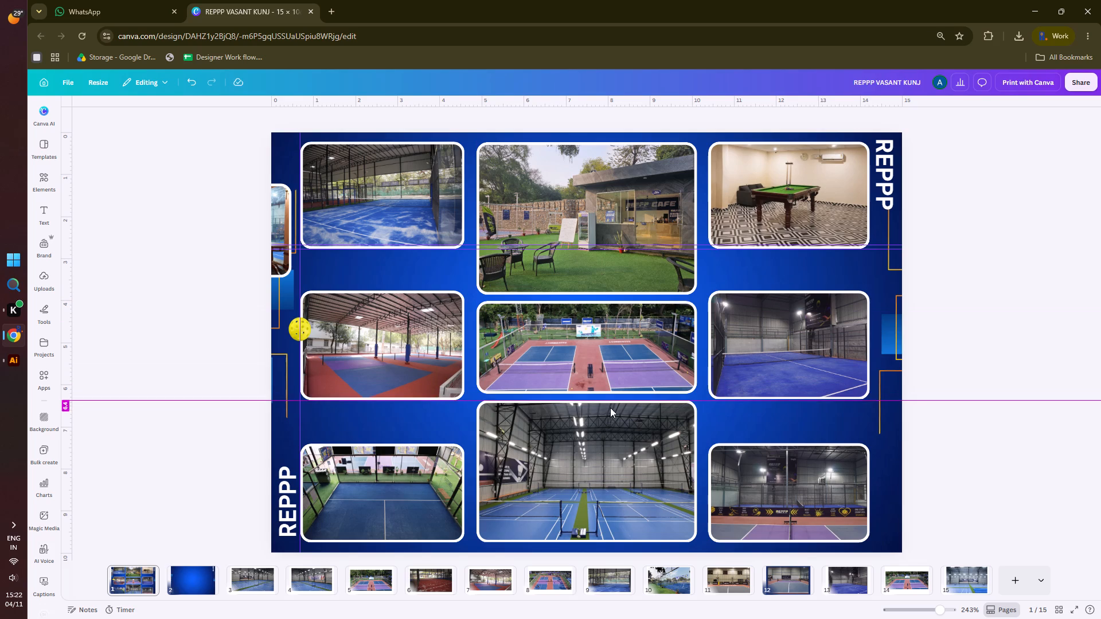
drag(610, 408, 595, 542)
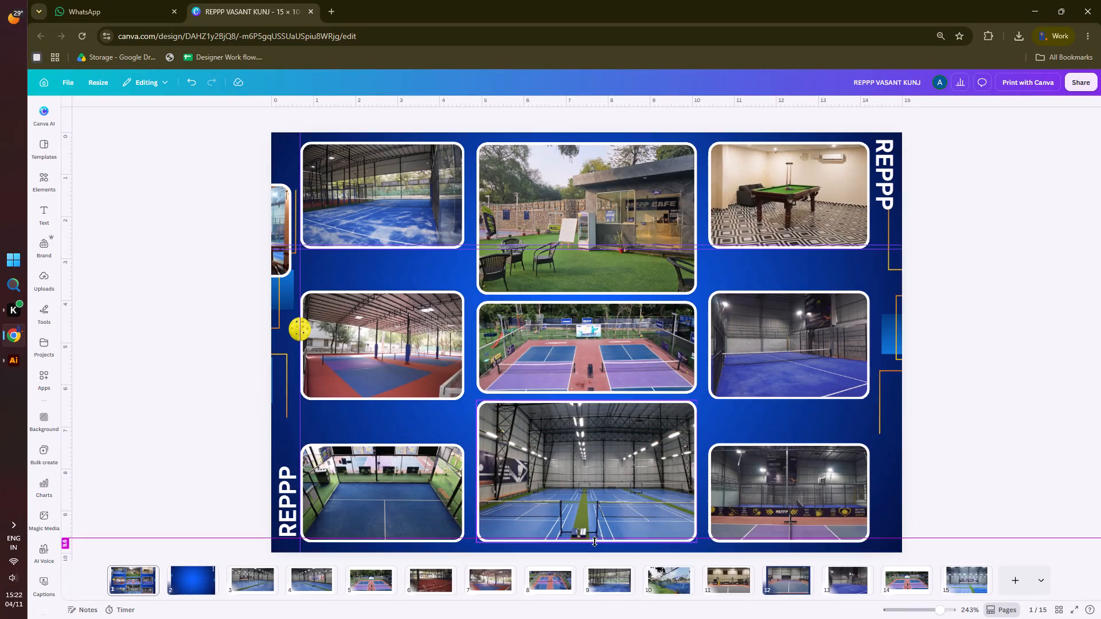
drag(595, 542, 639, 34)
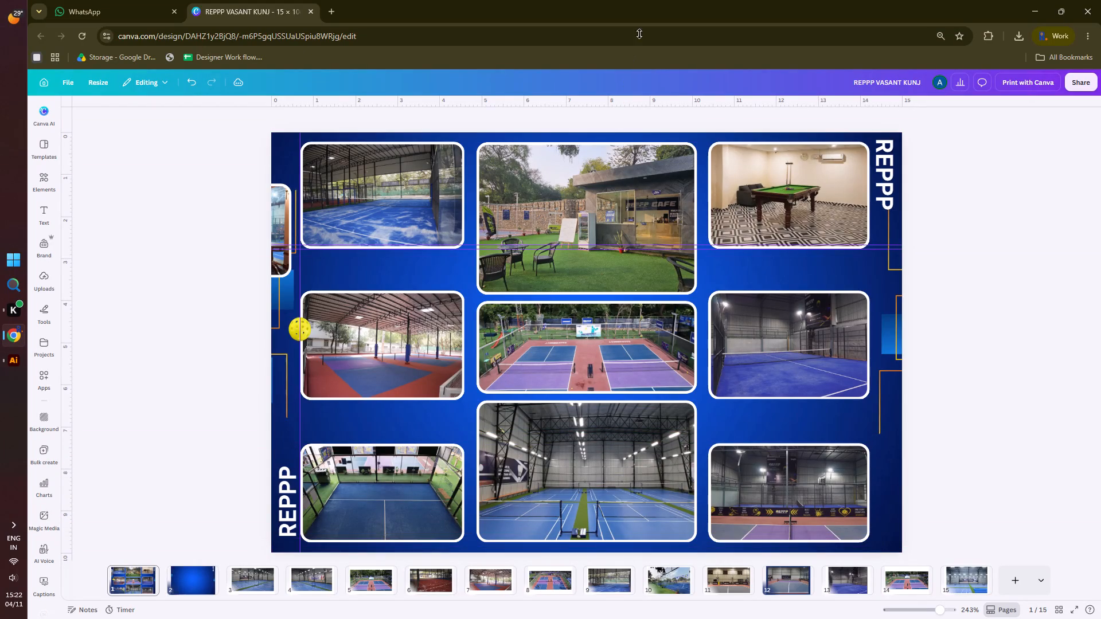
drag(639, 34, 647, 0)
Remove the vertical guide along the left column and the two remaining horizontal guides near the first row's bottom edge.
drag(298, 165, 0, 172)
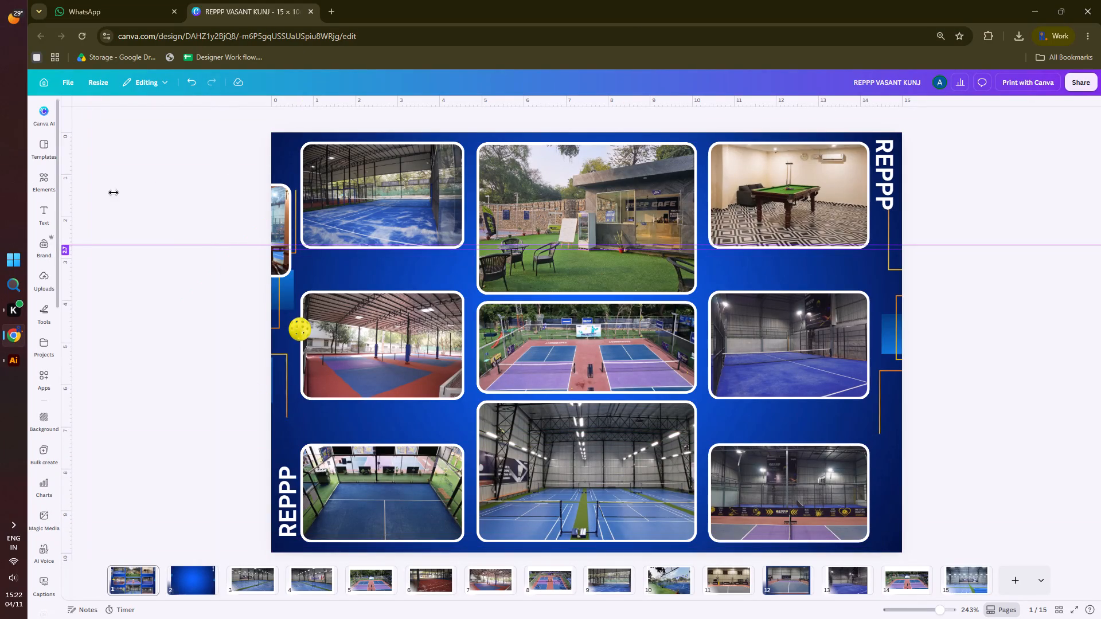
drag(244, 245, 262, 2)
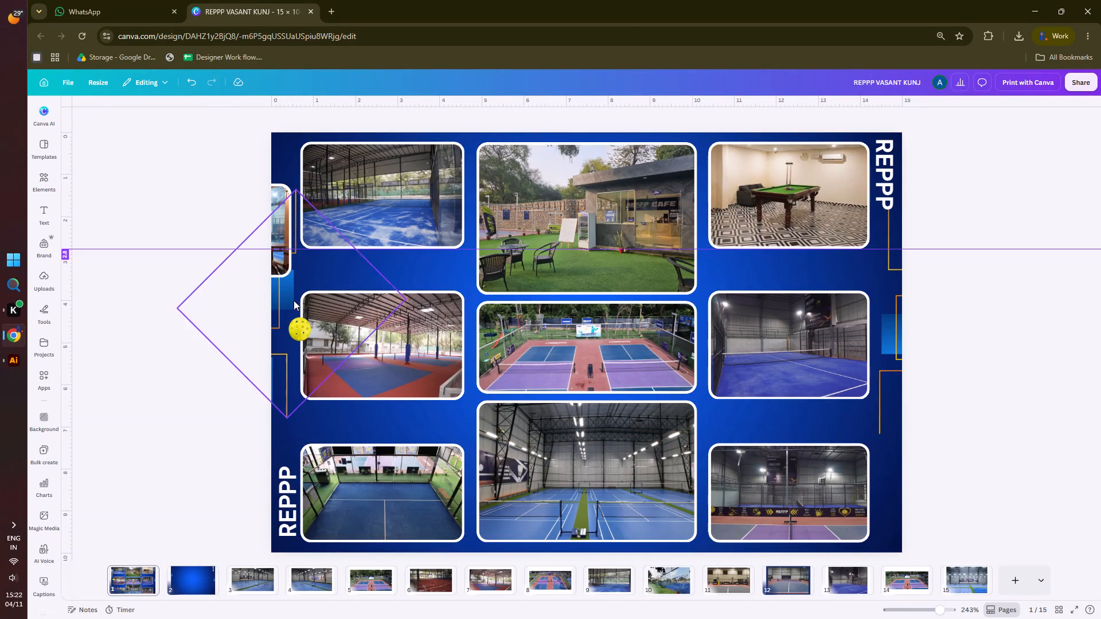
drag(252, 247, 321, 0)
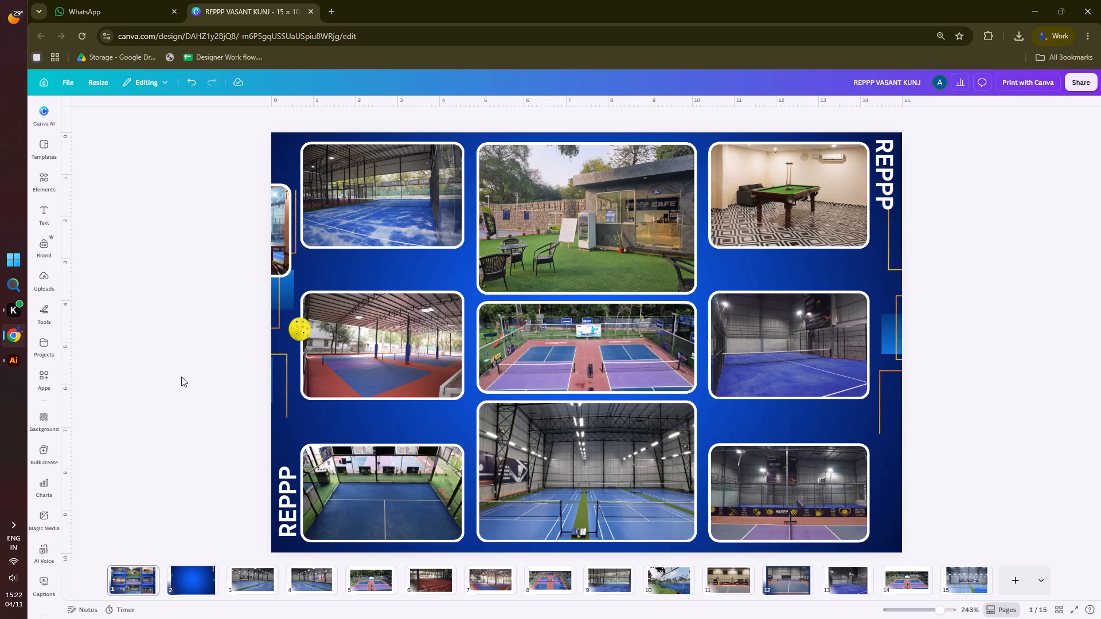
click(155, 359)
Move the lounge photo from the page's left edge onto the gap between the left and centre columns, between the first two rows.
click(283, 249)
drag(280, 230, 438, 307)
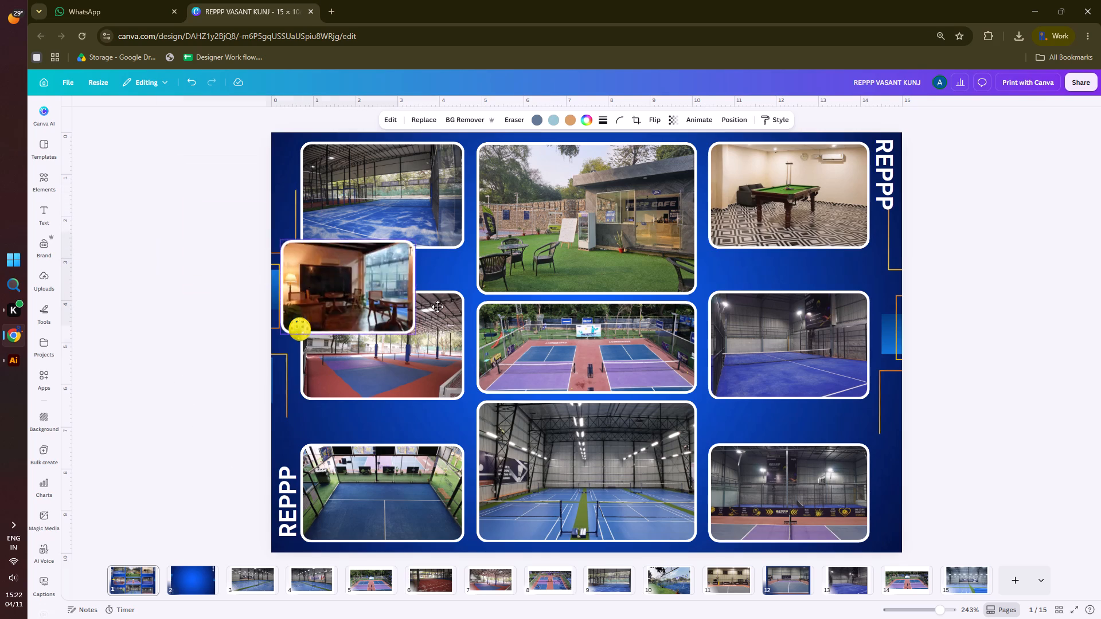
drag(438, 307, 533, 289)
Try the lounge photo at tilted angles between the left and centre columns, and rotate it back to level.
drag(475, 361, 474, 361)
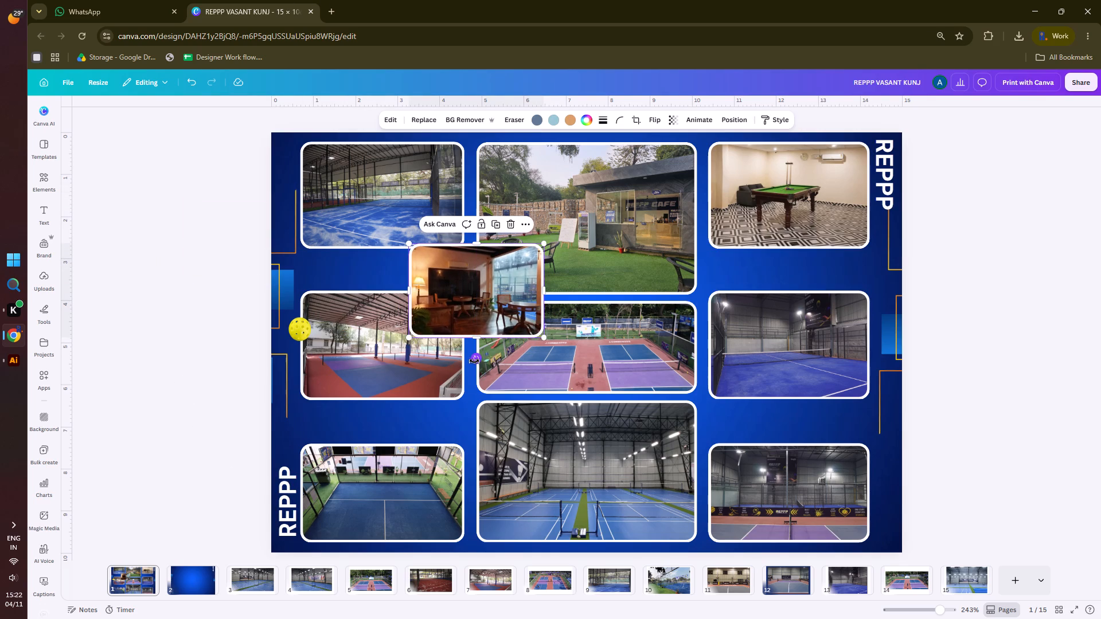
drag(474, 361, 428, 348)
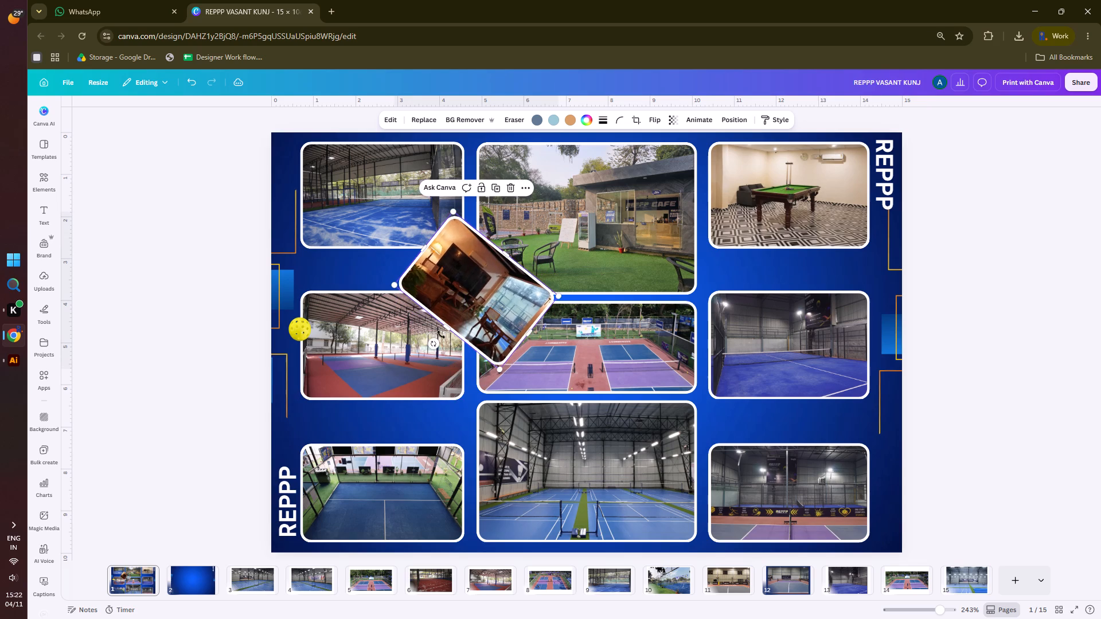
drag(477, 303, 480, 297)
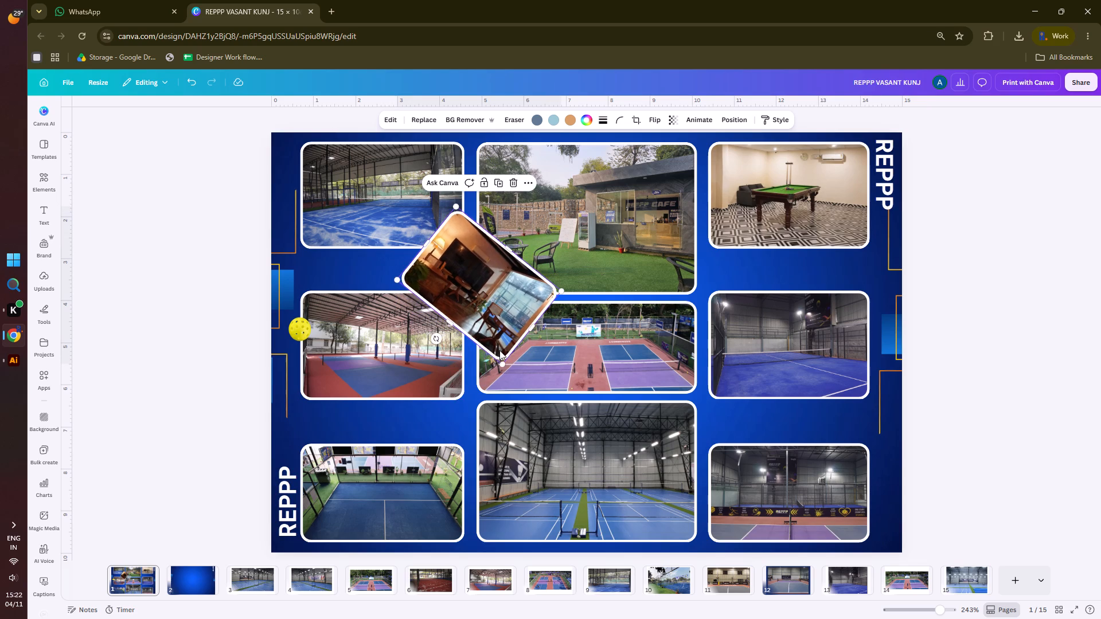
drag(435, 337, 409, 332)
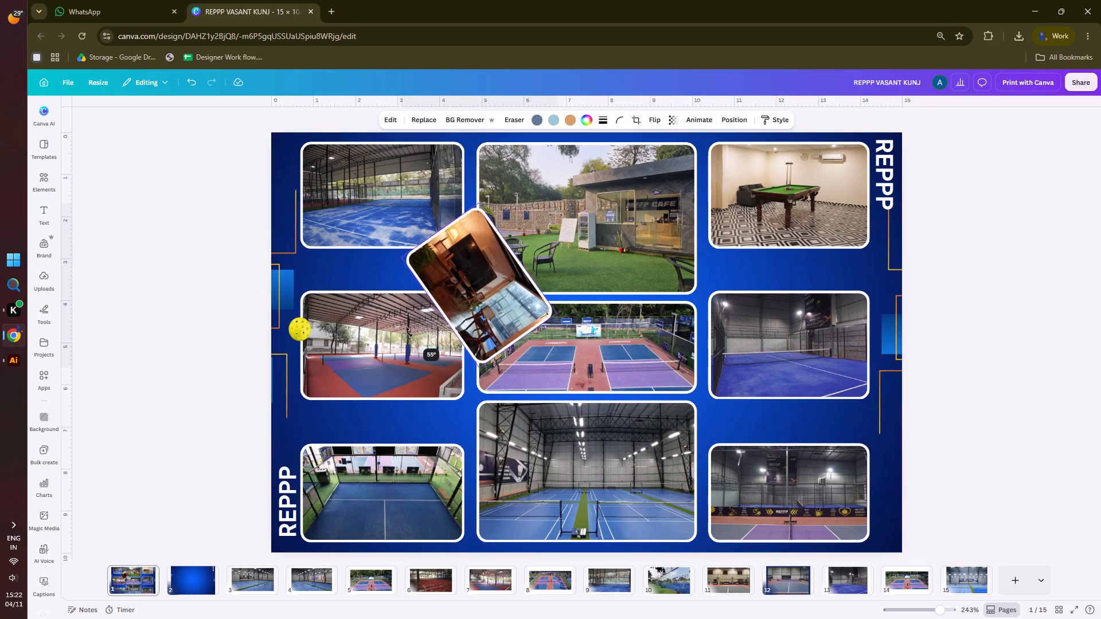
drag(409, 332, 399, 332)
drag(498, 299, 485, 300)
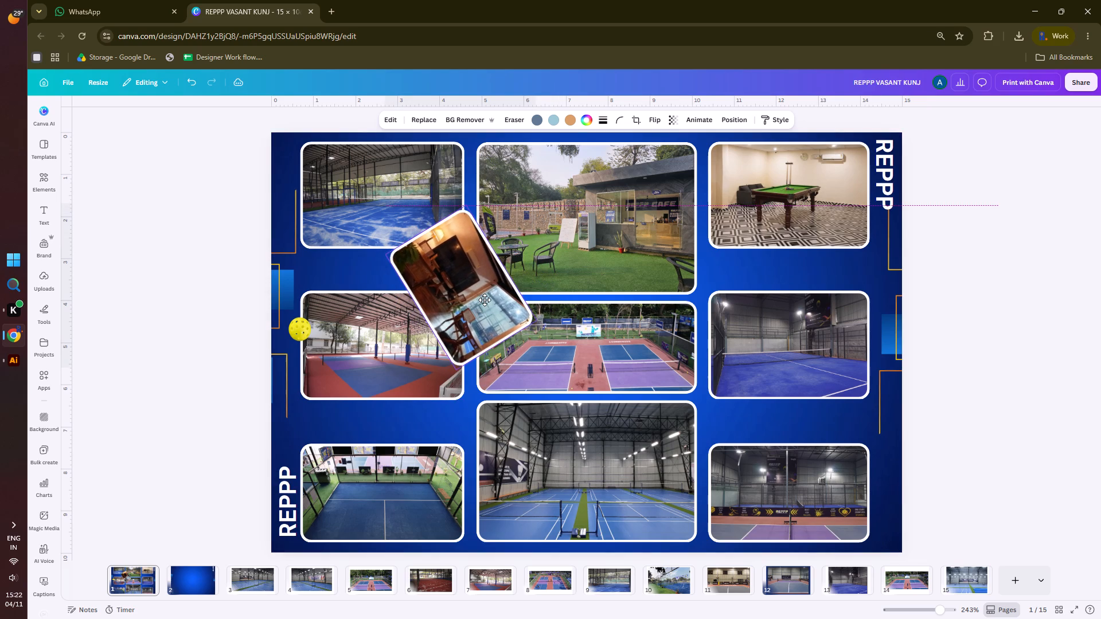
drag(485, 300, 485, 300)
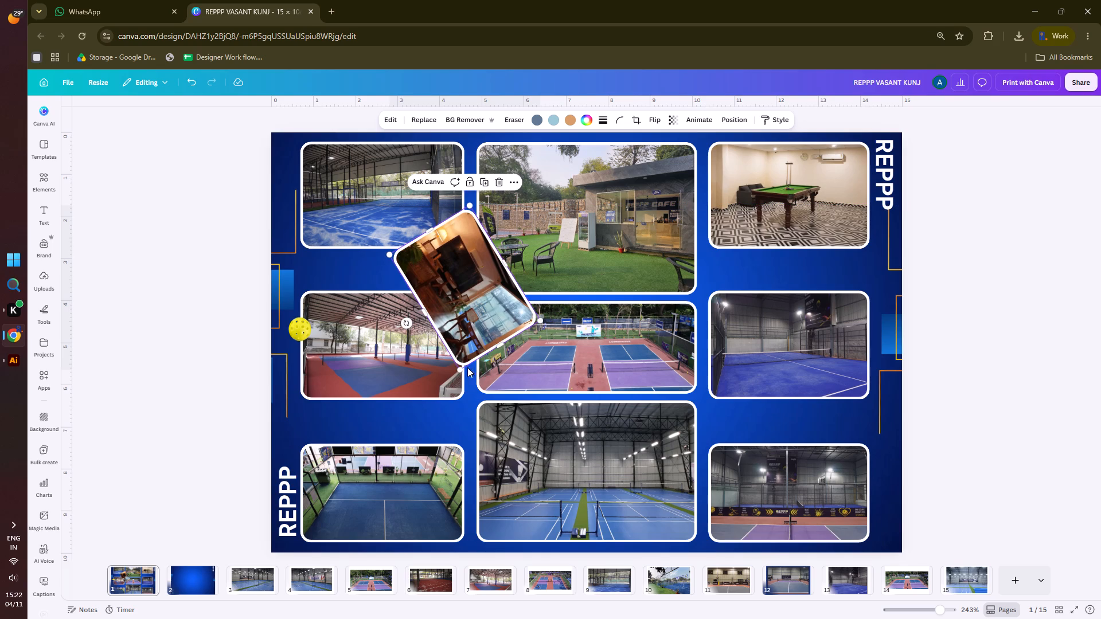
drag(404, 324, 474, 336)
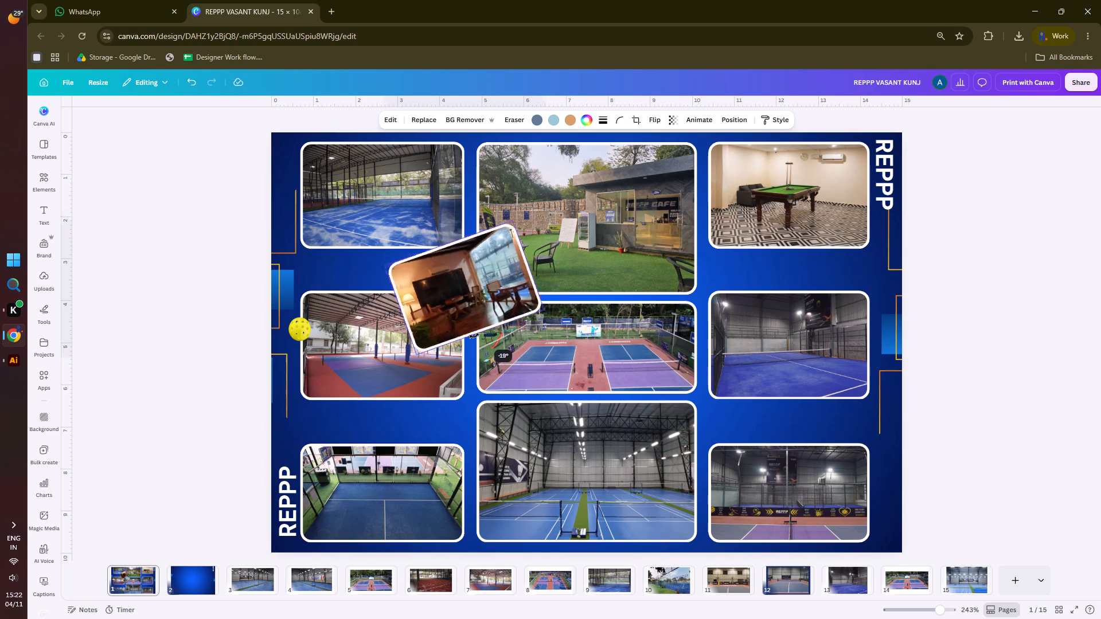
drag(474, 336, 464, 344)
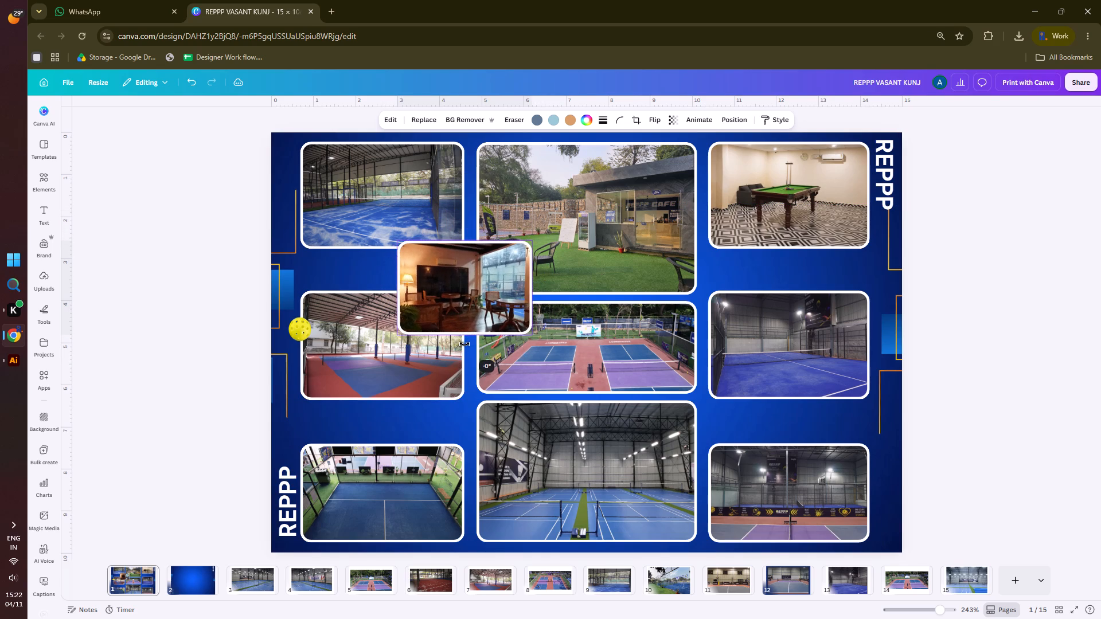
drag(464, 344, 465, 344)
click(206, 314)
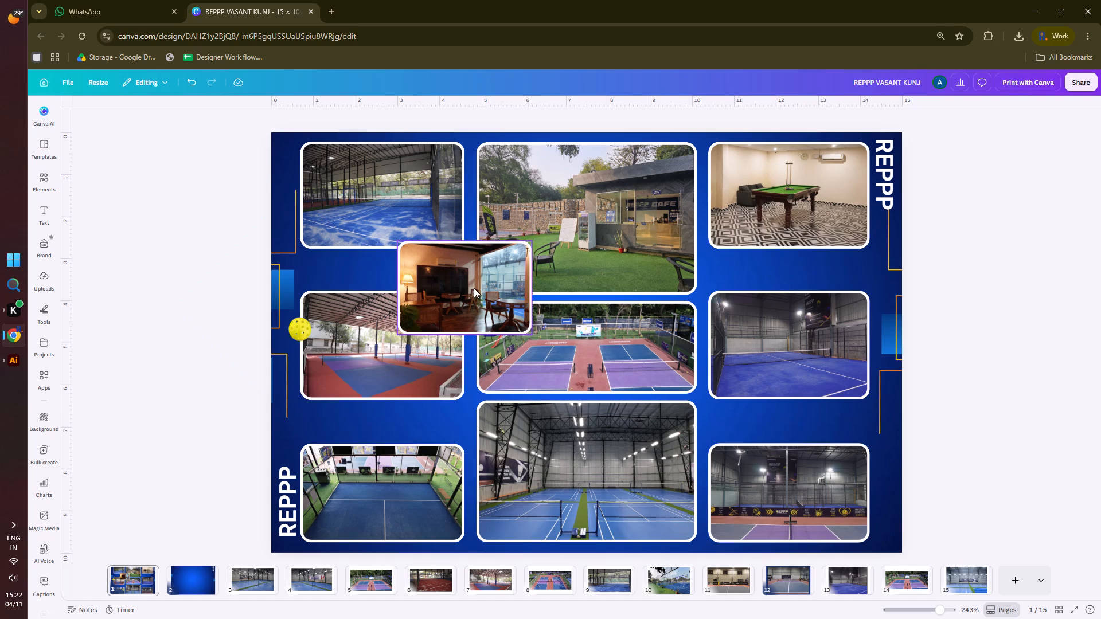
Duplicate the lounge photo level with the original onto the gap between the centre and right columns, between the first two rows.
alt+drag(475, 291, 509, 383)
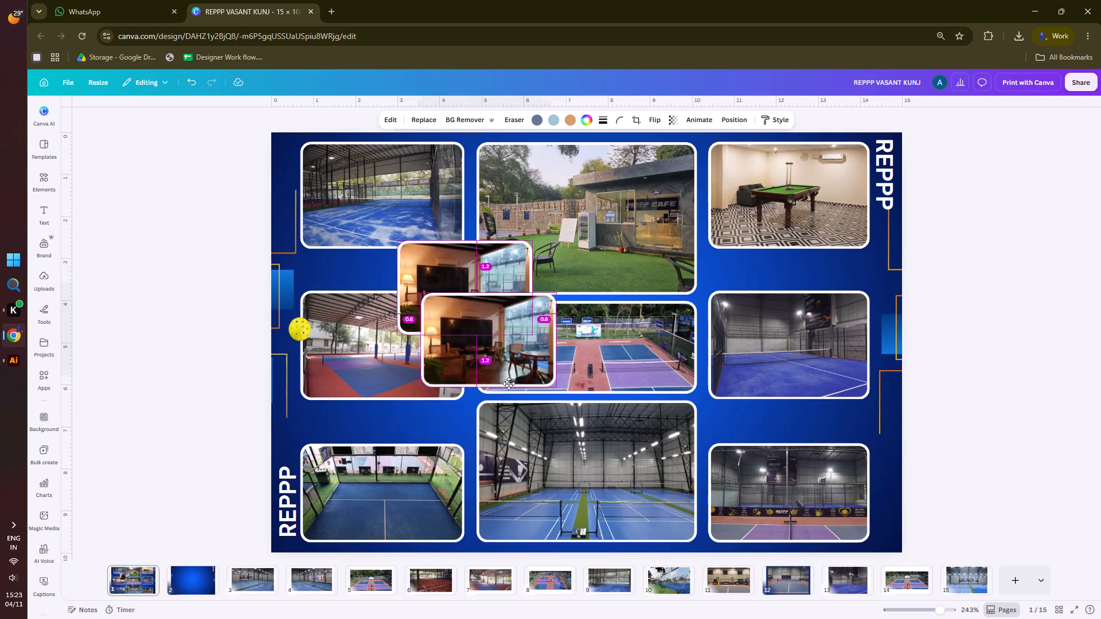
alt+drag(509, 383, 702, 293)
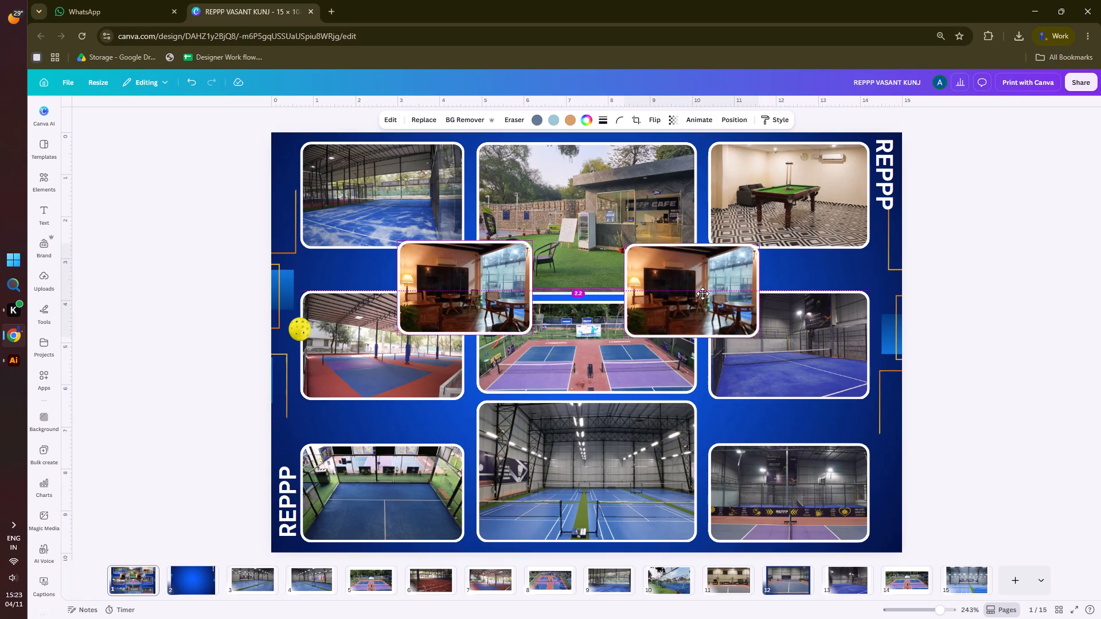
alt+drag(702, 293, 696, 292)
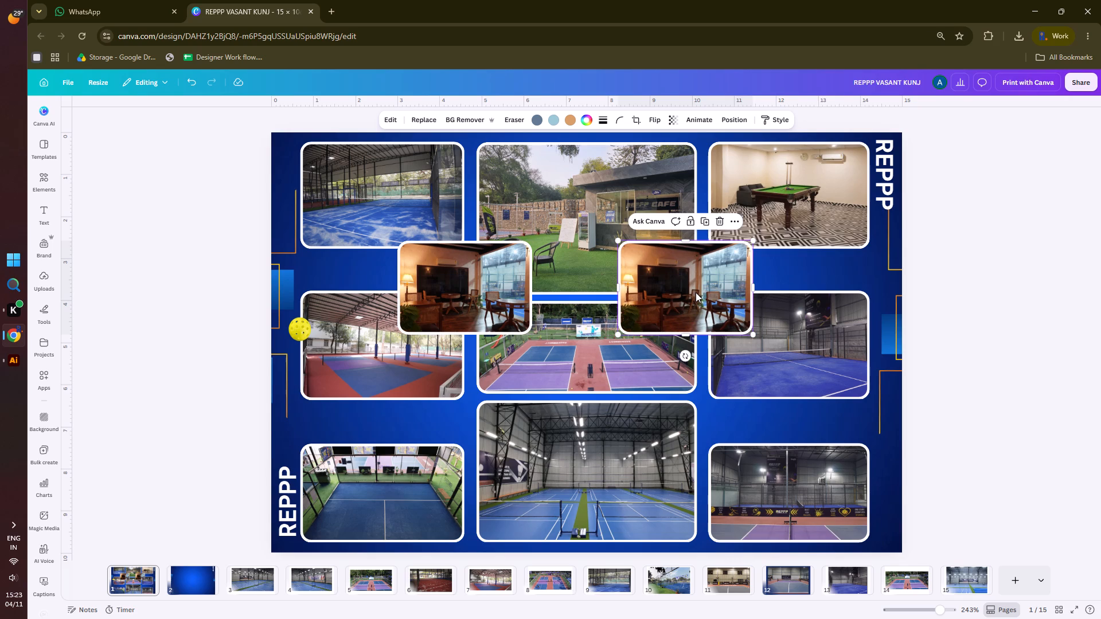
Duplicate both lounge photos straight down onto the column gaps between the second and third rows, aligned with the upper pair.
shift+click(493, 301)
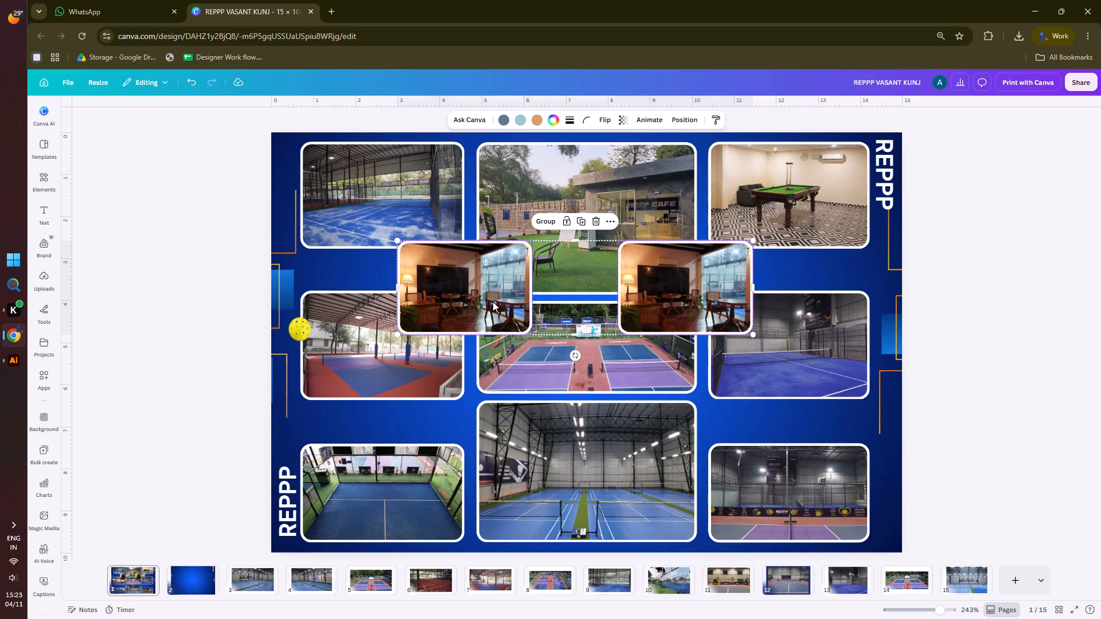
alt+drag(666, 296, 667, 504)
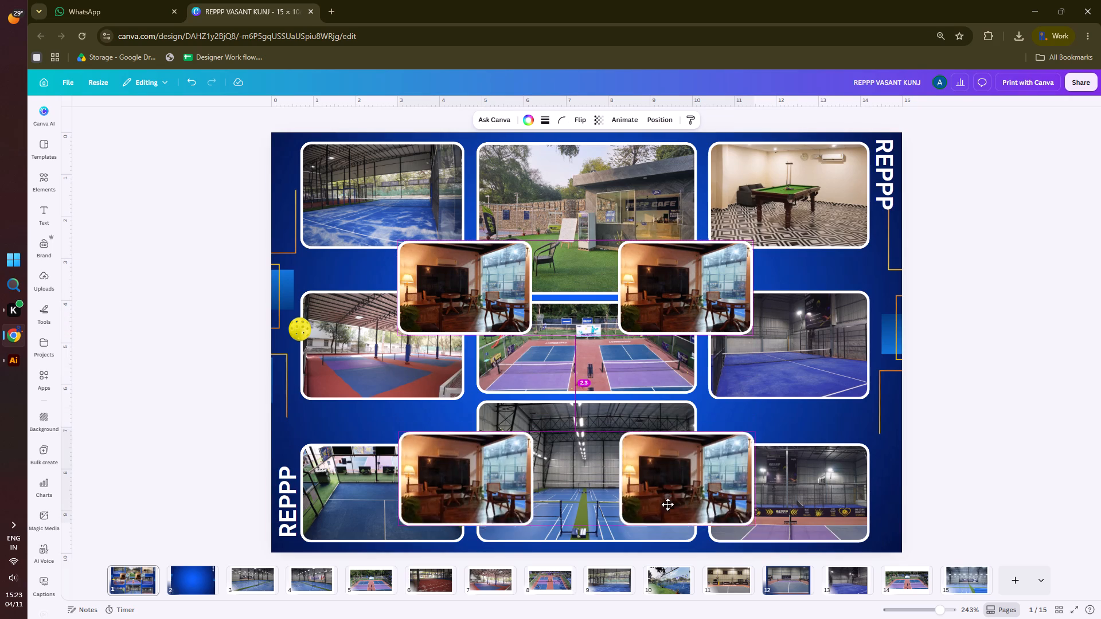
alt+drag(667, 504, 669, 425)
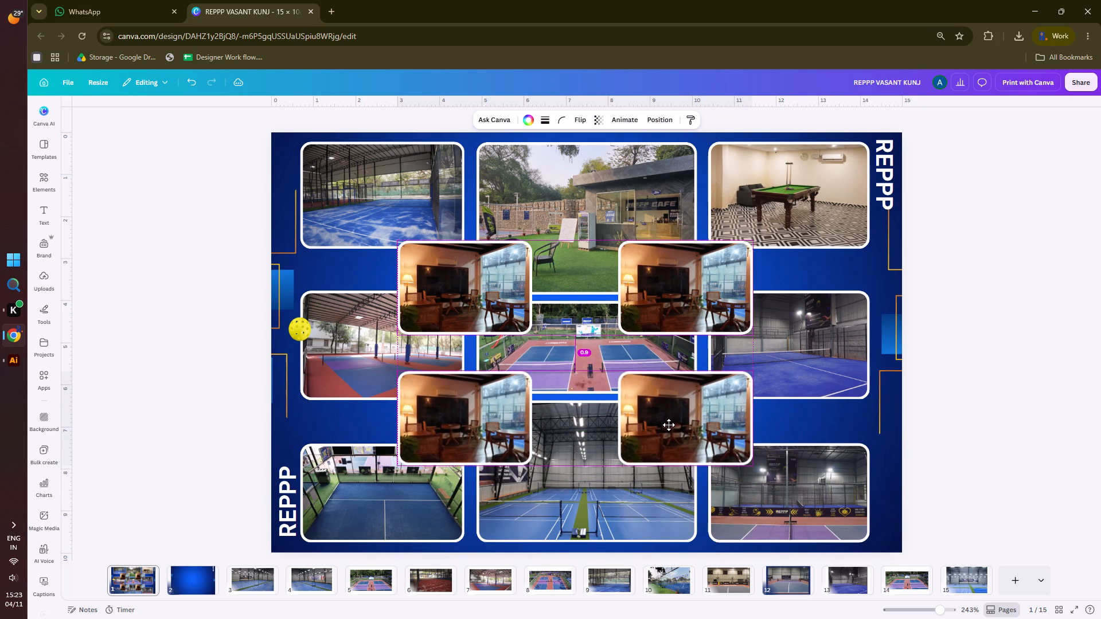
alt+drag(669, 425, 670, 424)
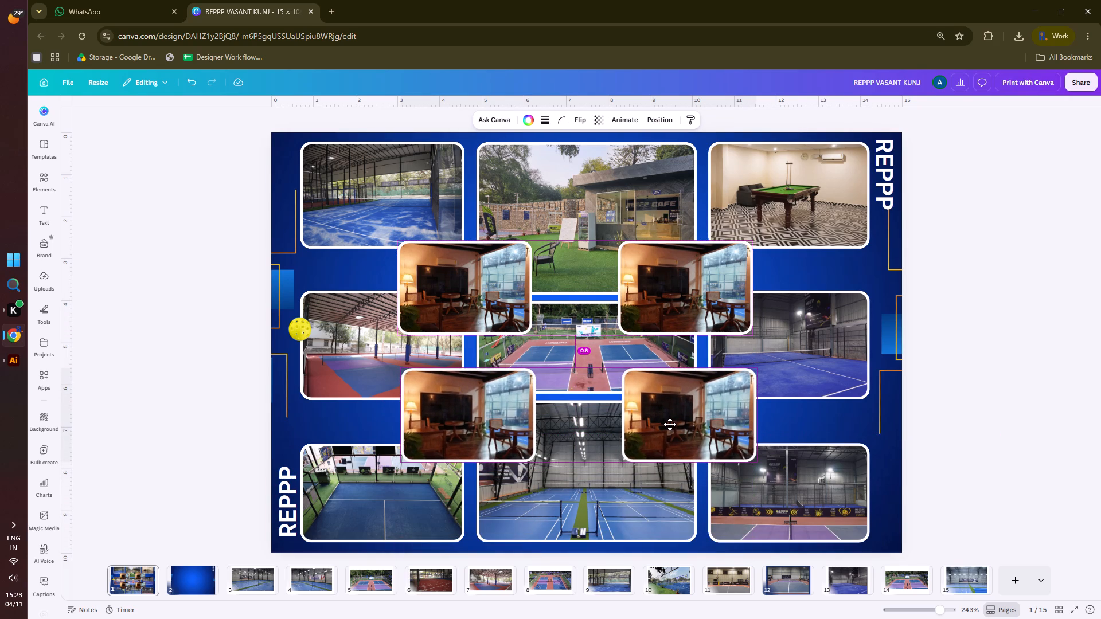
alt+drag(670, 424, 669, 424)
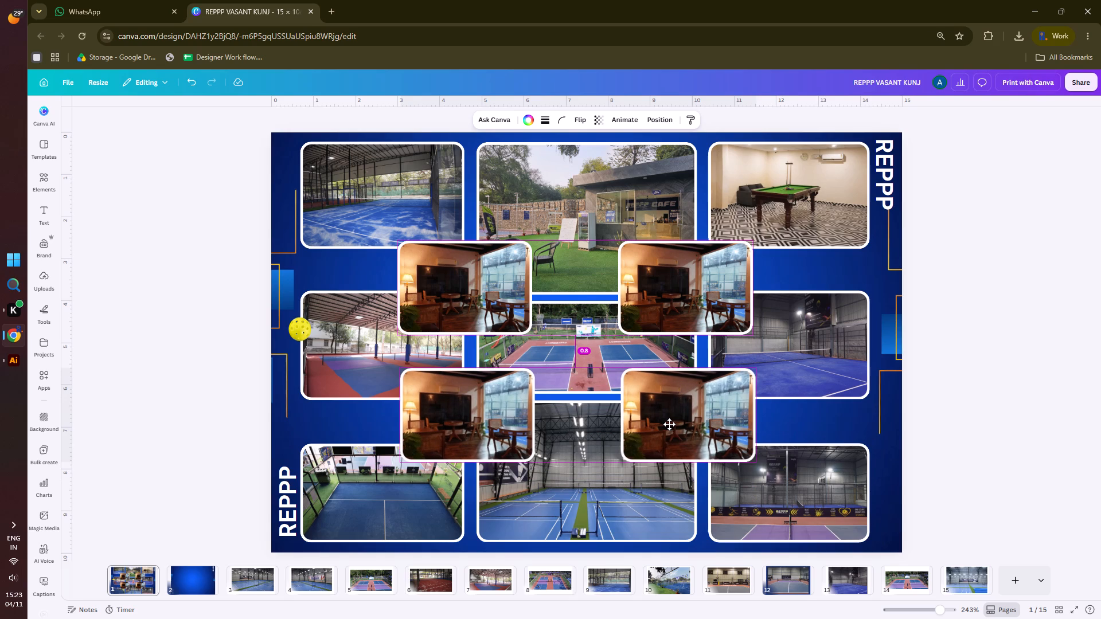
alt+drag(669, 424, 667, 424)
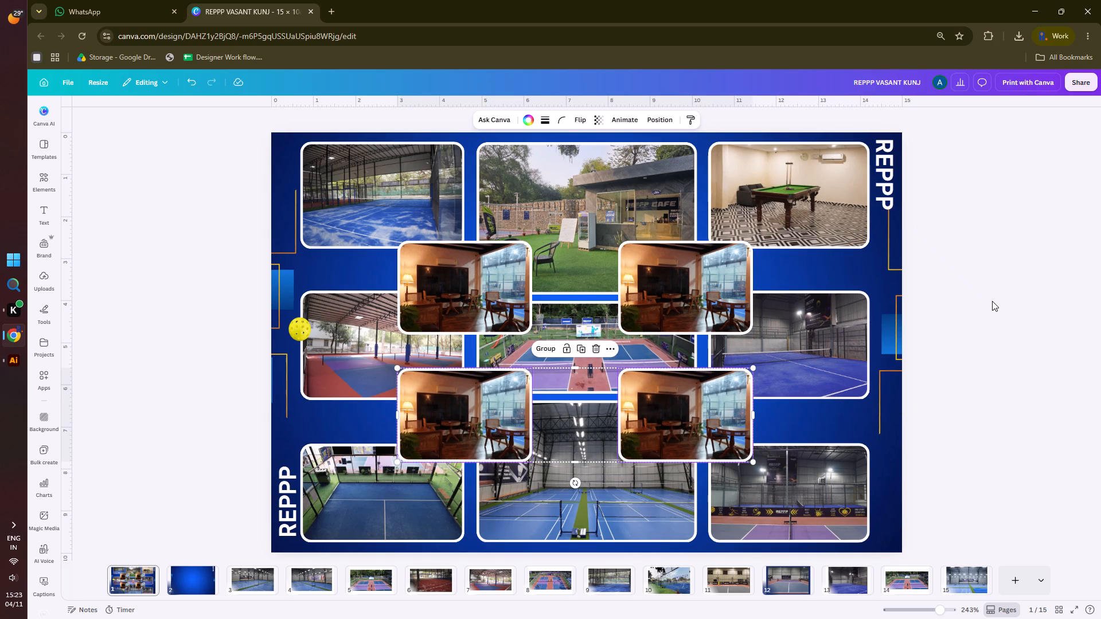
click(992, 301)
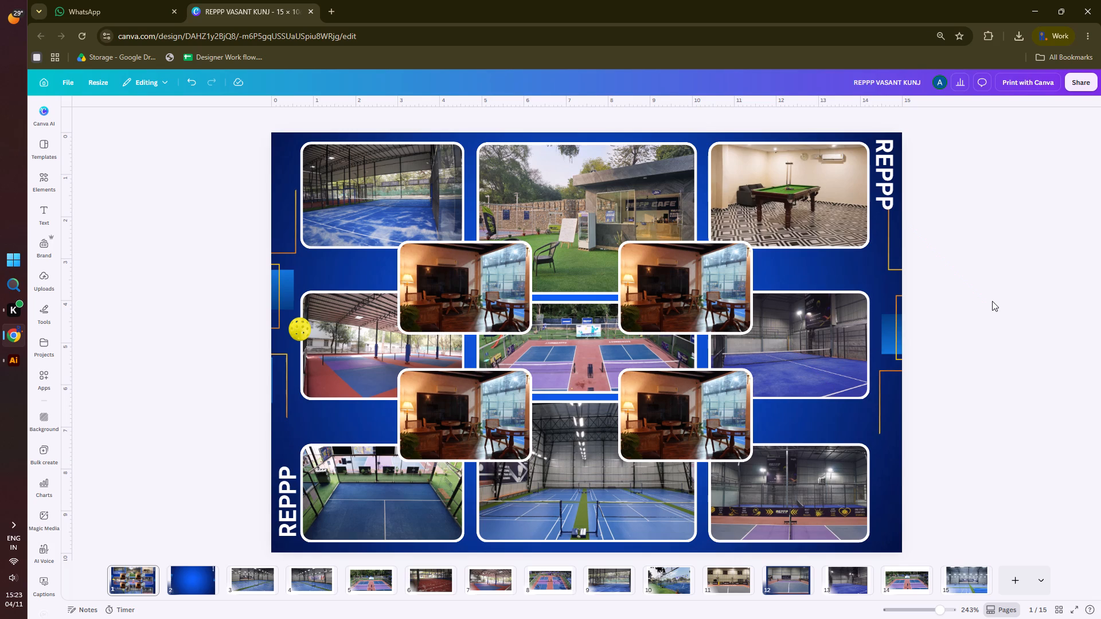
Delete all four lounge photos that overlap the column gaps.
click(431, 302)
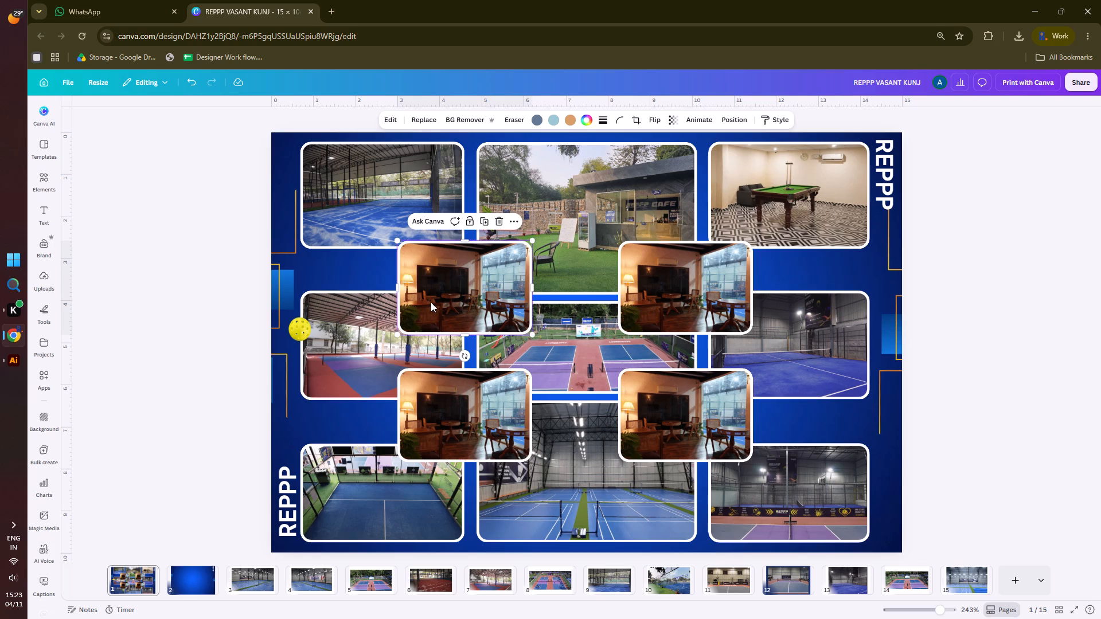
key(Delete)
click(684, 303)
key(Delete)
click(409, 428)
key(Delete)
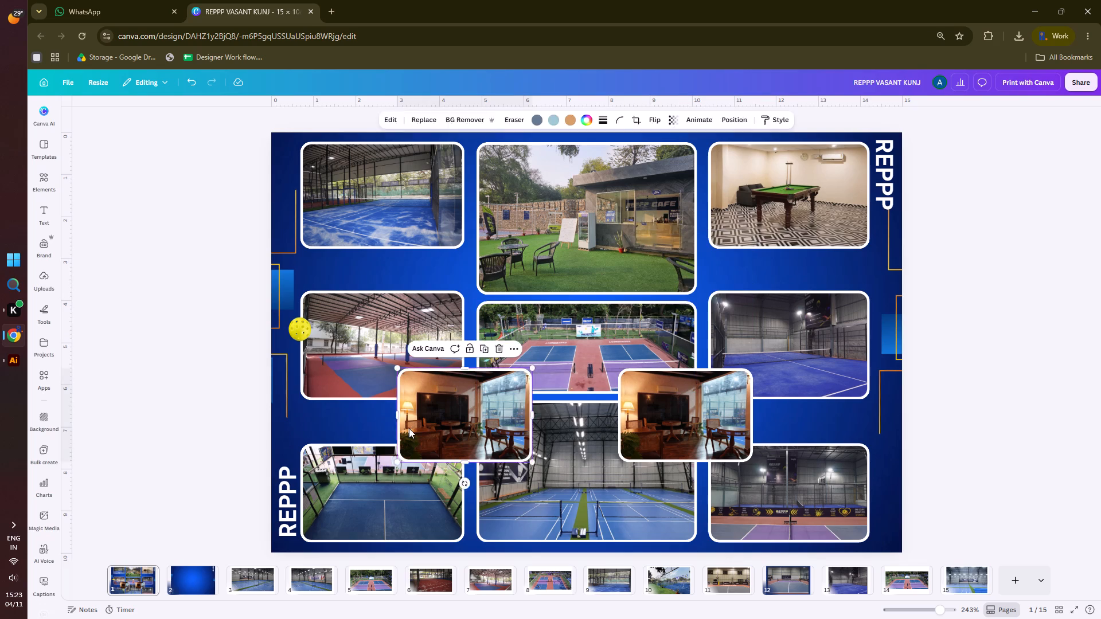
click(687, 446)
key(Delete)
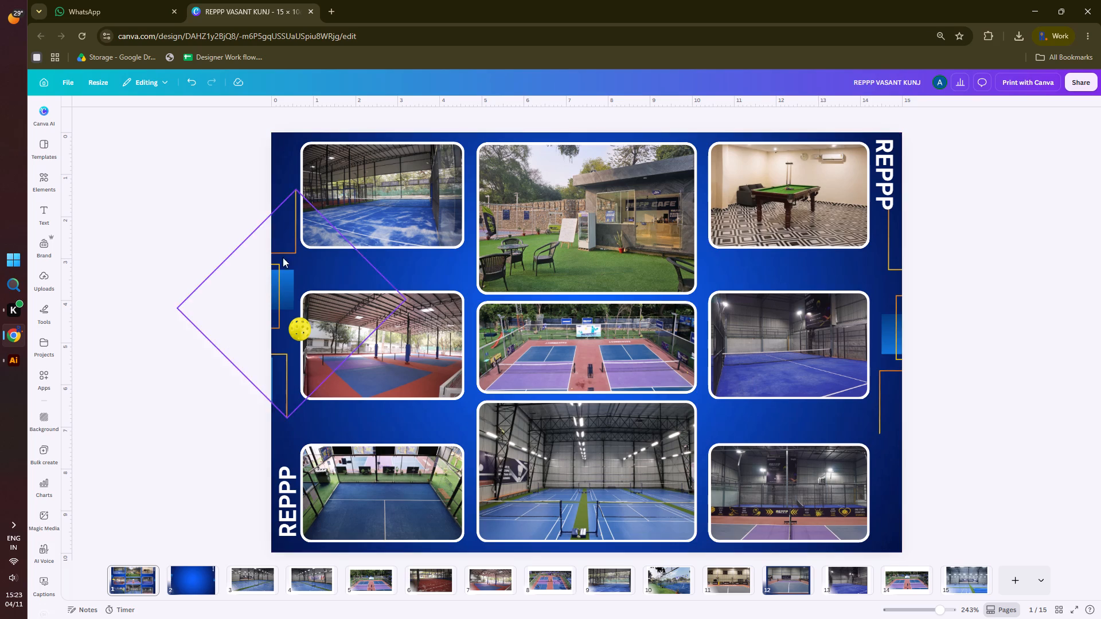
Extend the first row's left court photo down close to the second row, and crop the centre café photo's bottom edge to match.
click(387, 205)
drag(384, 252, 382, 281)
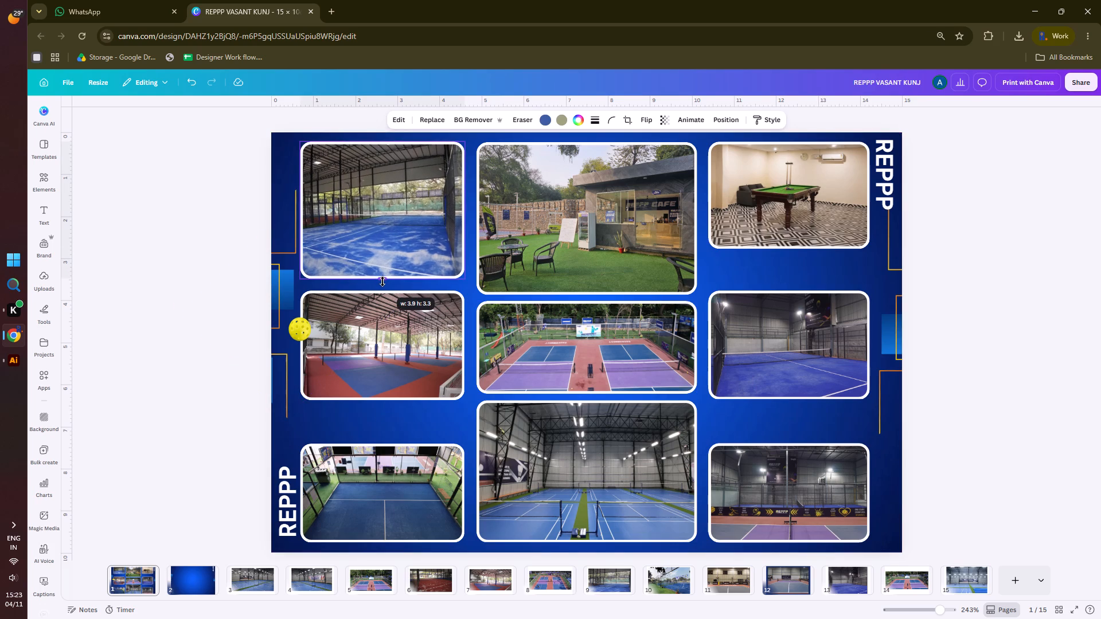
drag(382, 281, 382, 285)
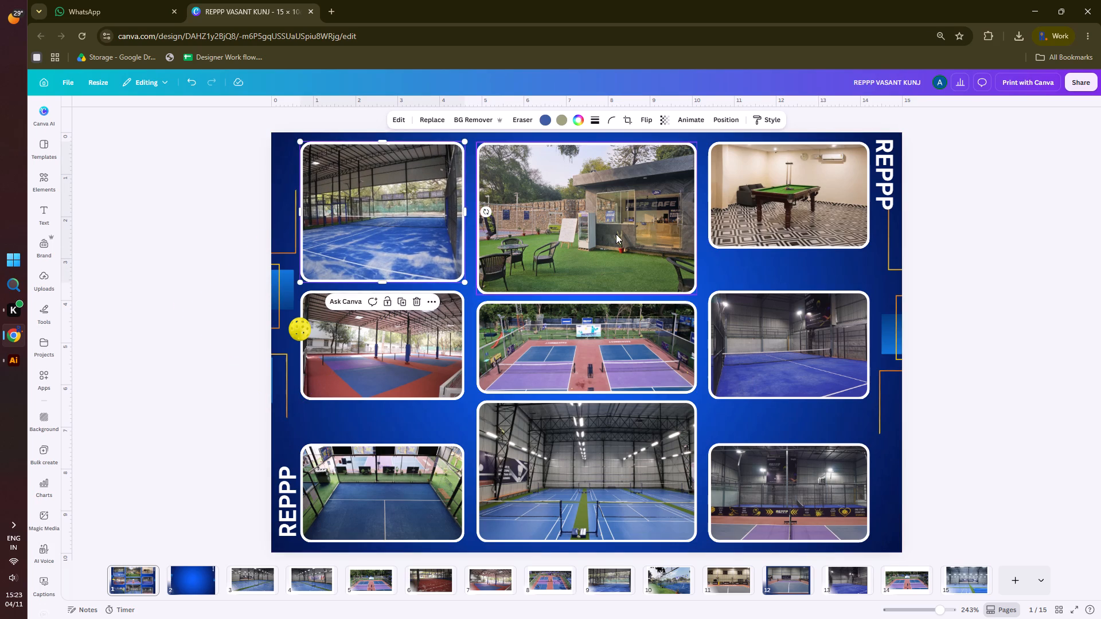
click(616, 234)
drag(587, 294, 585, 278)
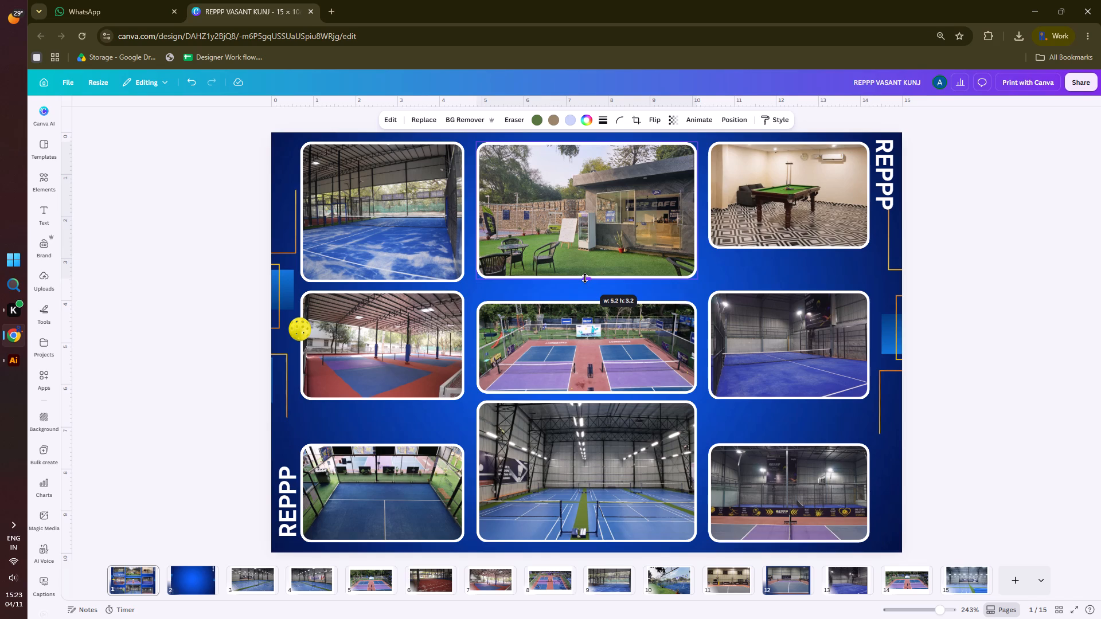
drag(585, 278, 584, 281)
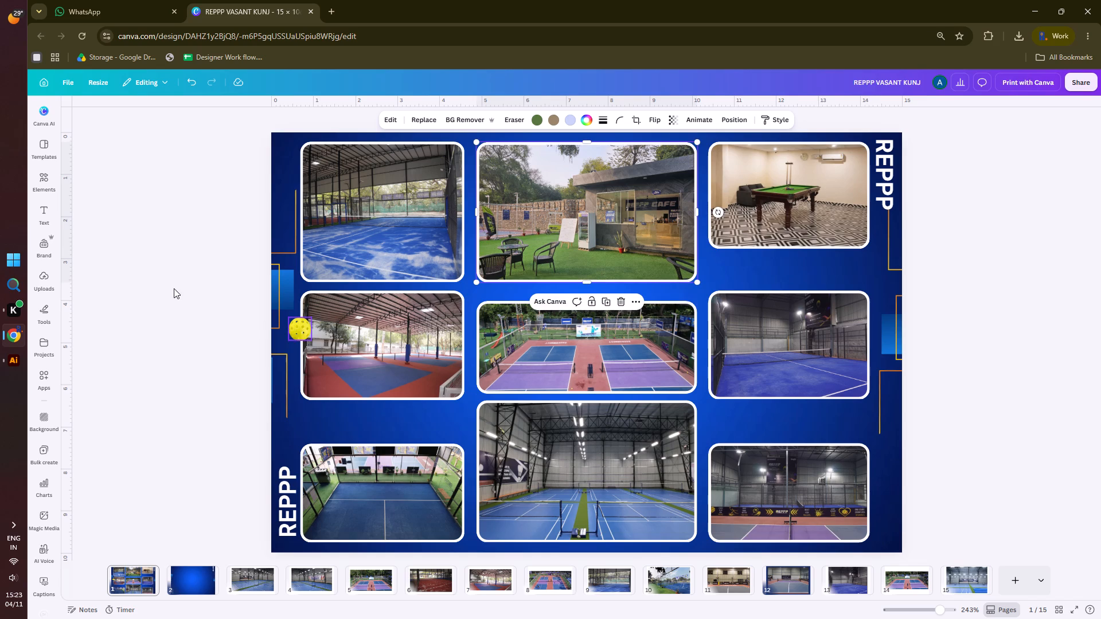
click(174, 288)
Extend the second row's centre court photo up and down to match the top and bottom edges of its neighbouring photos.
click(598, 324)
drag(586, 301, 586, 292)
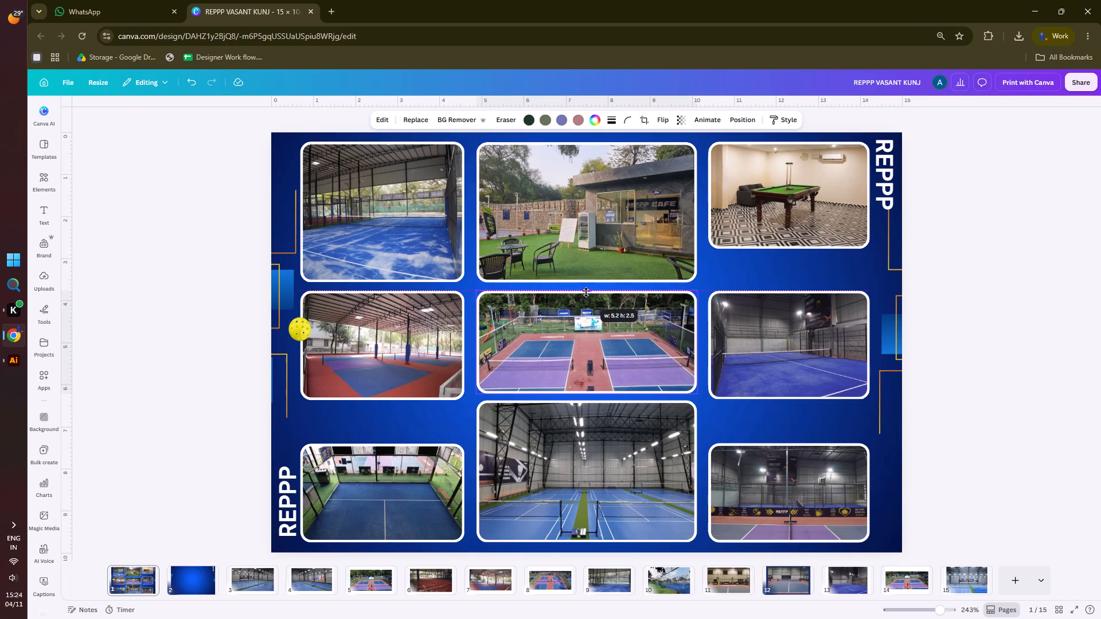
drag(586, 292, 586, 291)
drag(584, 394, 588, 399)
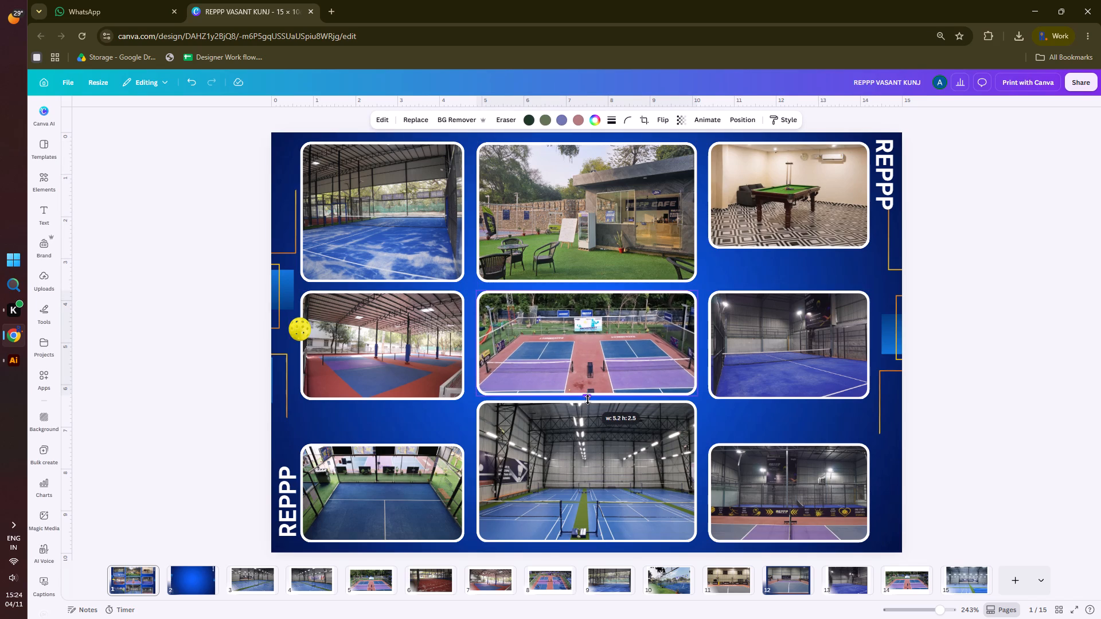
drag(588, 399, 588, 400)
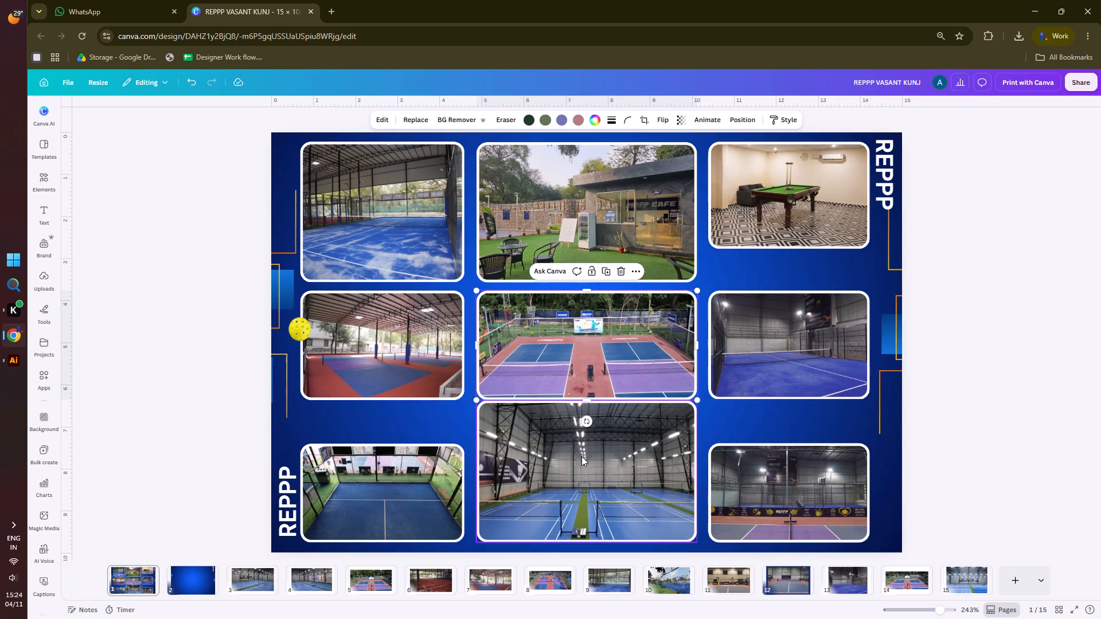
Extend the third row's left court photo upward, leaving a narrow gap below the second row.
click(581, 456)
click(404, 467)
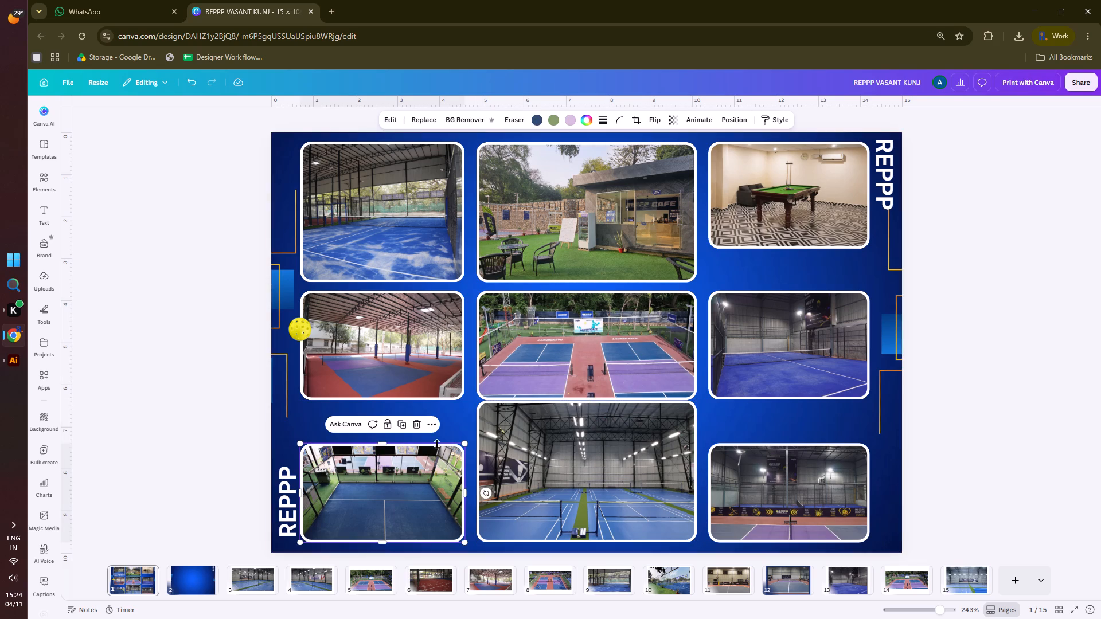
click(390, 469)
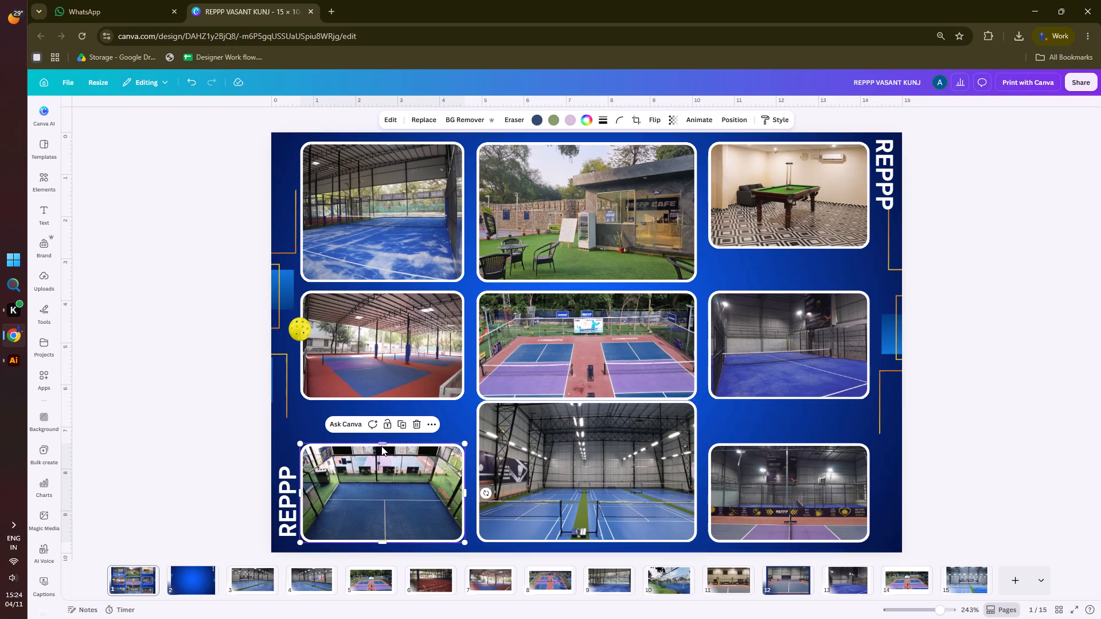
click(378, 459)
drag(381, 443, 385, 418)
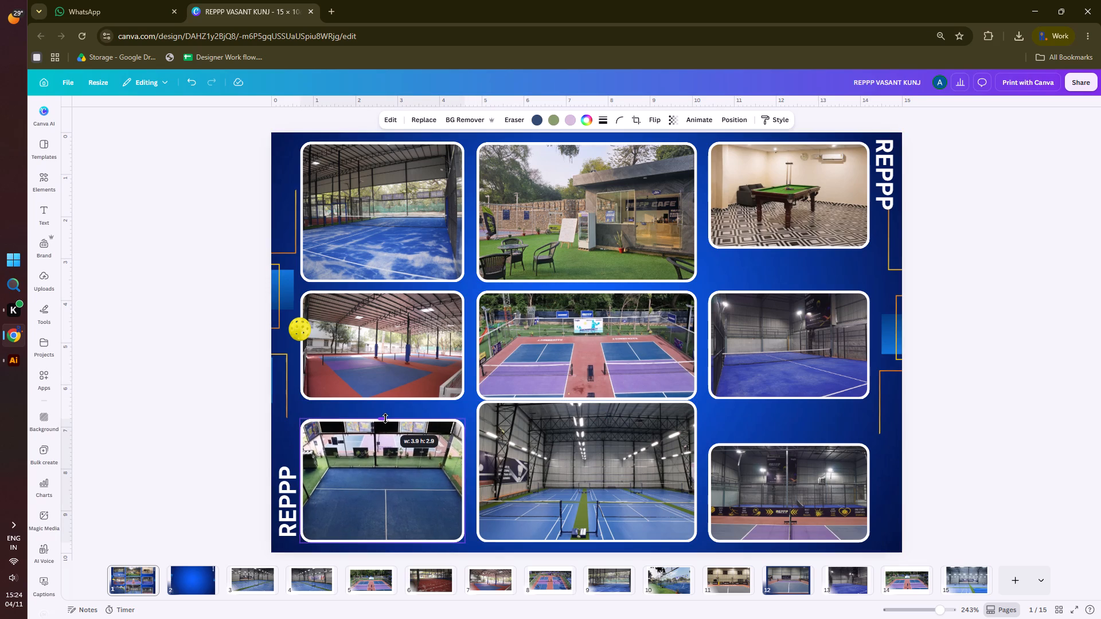
drag(385, 418, 388, 412)
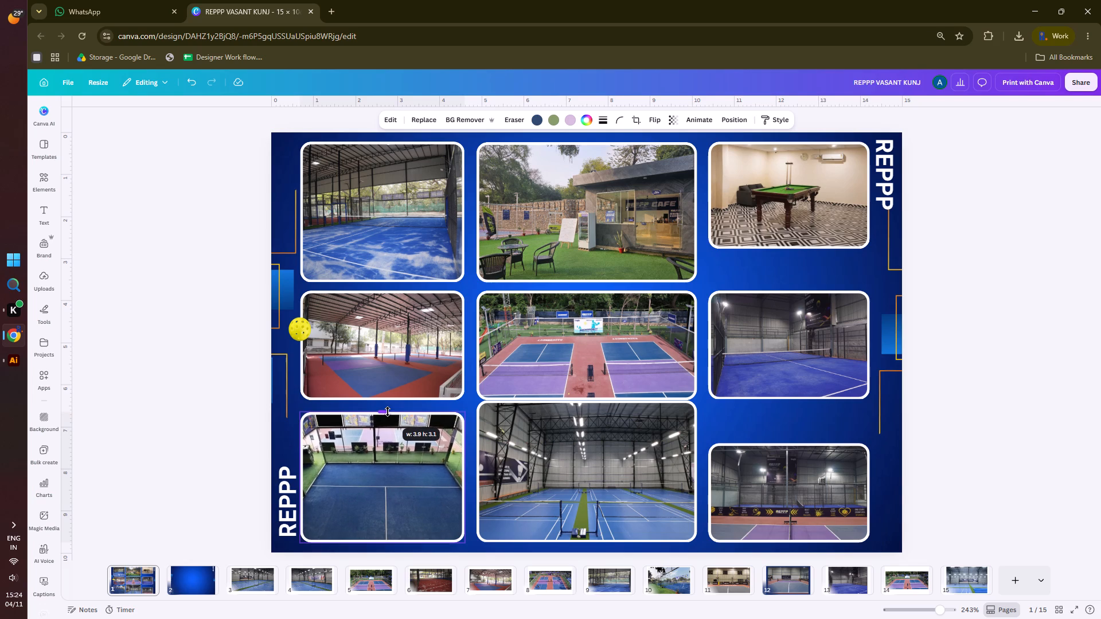
drag(388, 412, 388, 409)
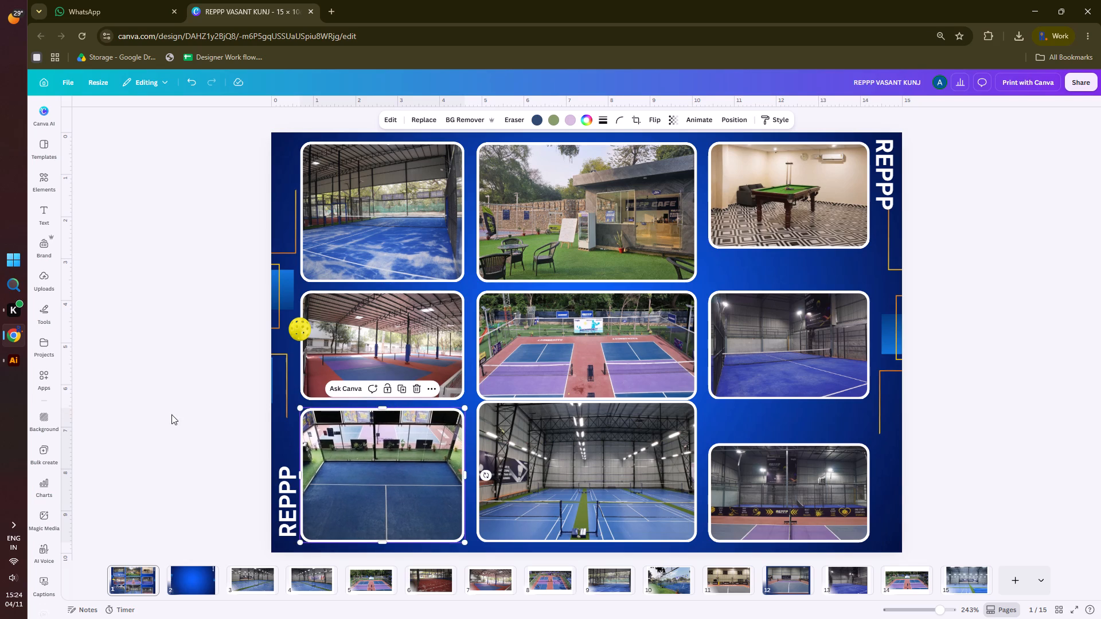
click(169, 412)
Crop the third row's centre court photo from the top so its upper edge aligns with the left photo's.
click(607, 465)
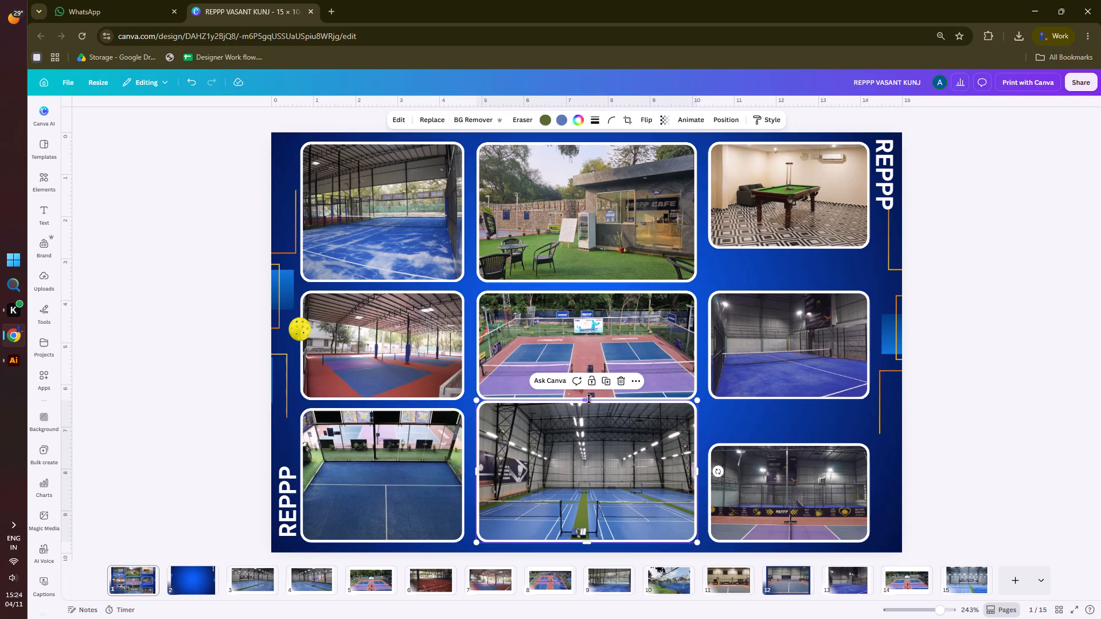
drag(589, 399, 588, 409)
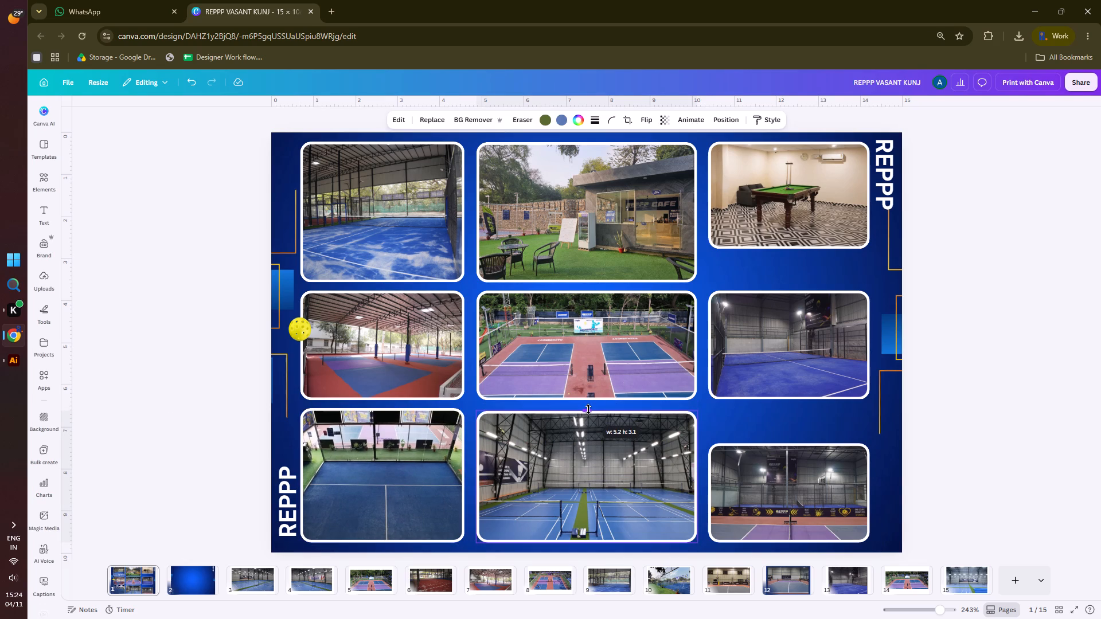
drag(588, 409, 588, 409)
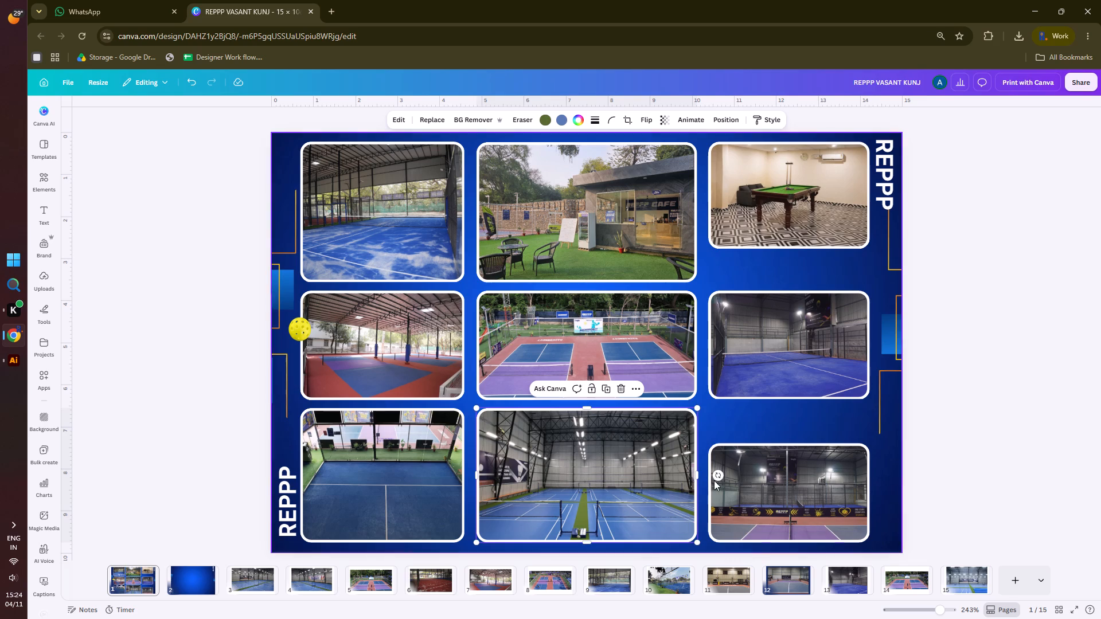
Extend the third row's right court photo upward so its top edge aligns with the rest of the row.
click(780, 465)
drag(788, 440, 785, 410)
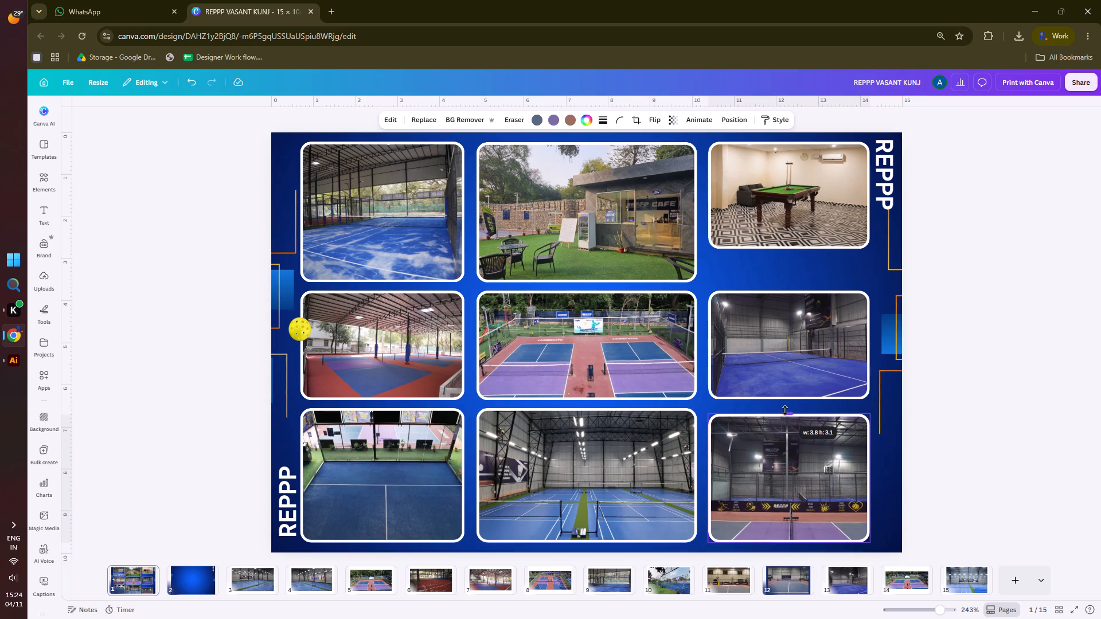
drag(785, 410, 785, 406)
click(973, 310)
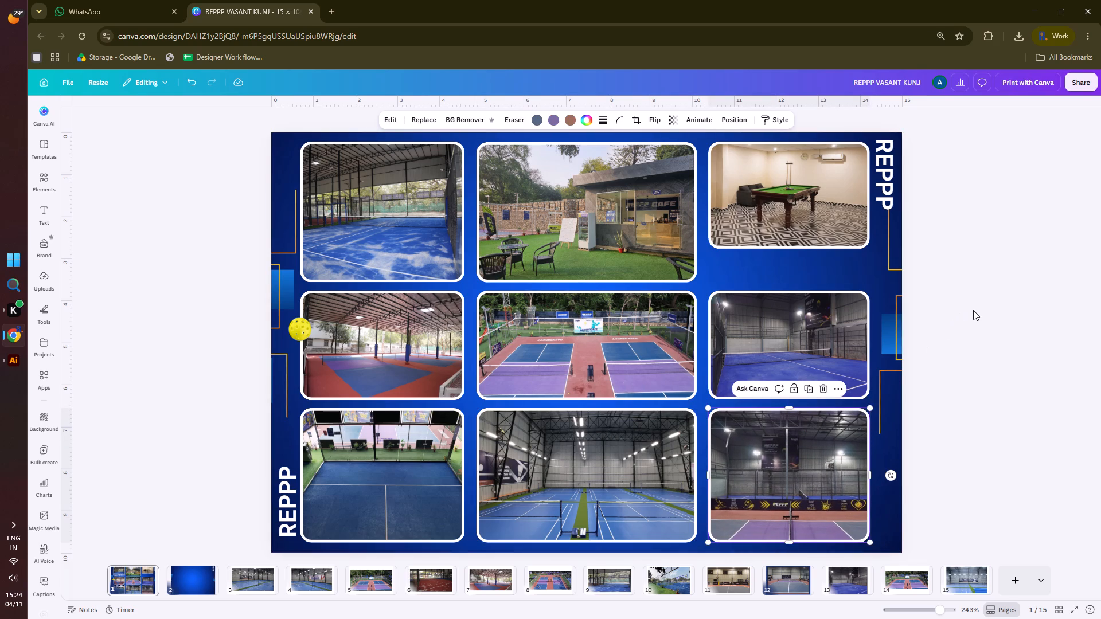
Extend the first row's pool table photo downward so its bottom edge aligns with the café photo's.
click(826, 219)
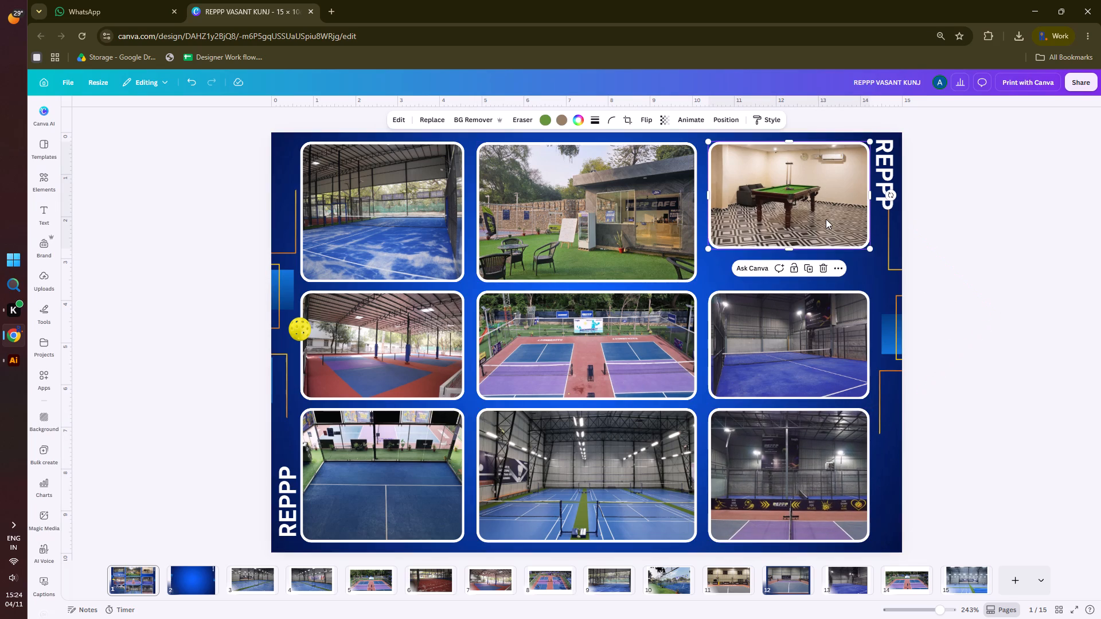
drag(787, 247, 788, 273)
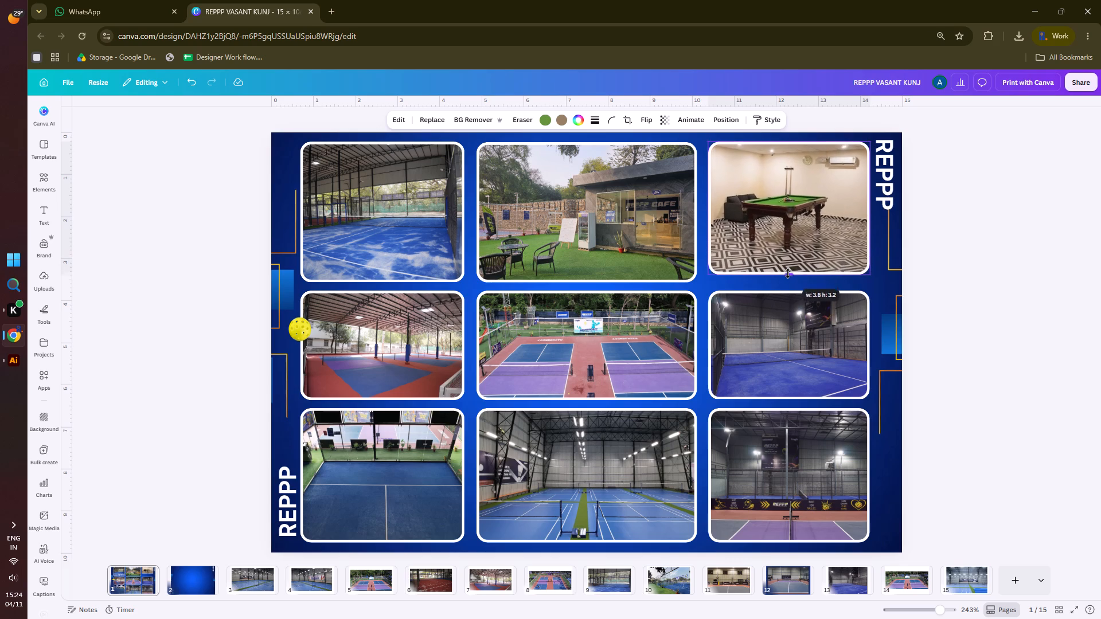
drag(788, 273, 787, 280)
click(985, 273)
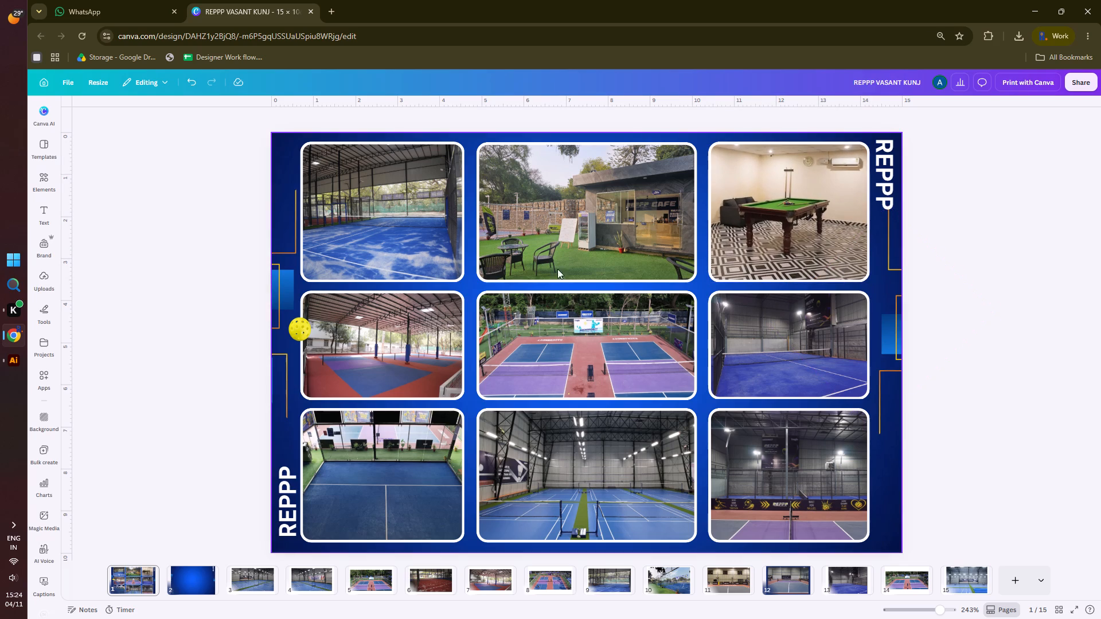
Check the alignment of the photo rows' edges with a temporary horizontal guide, and discard the guide.
drag(529, 103, 510, 126)
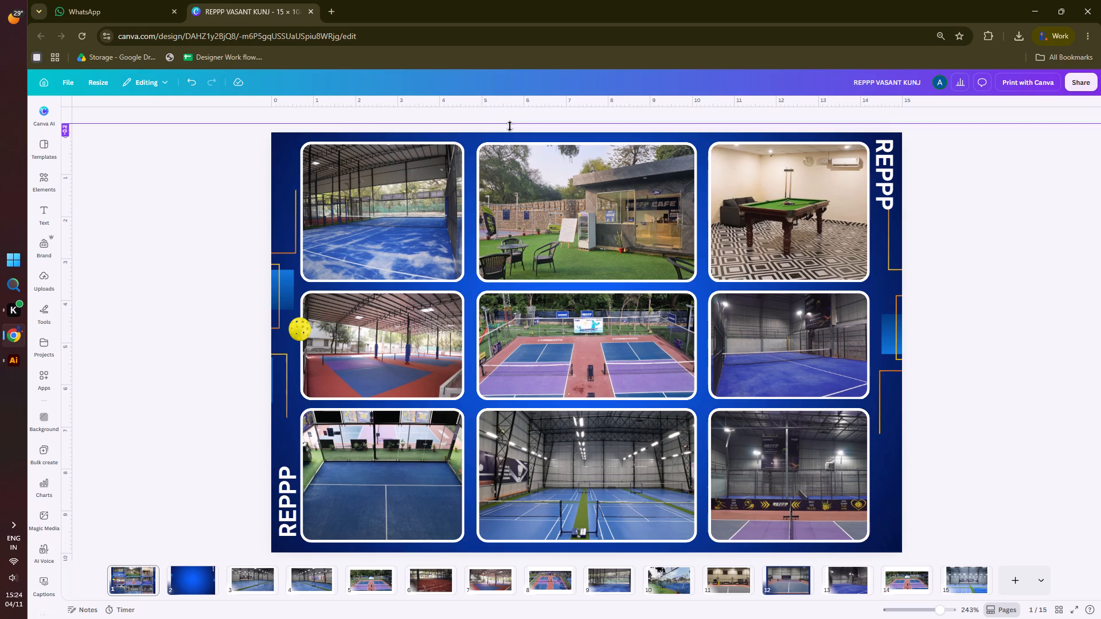
drag(510, 126, 499, 140)
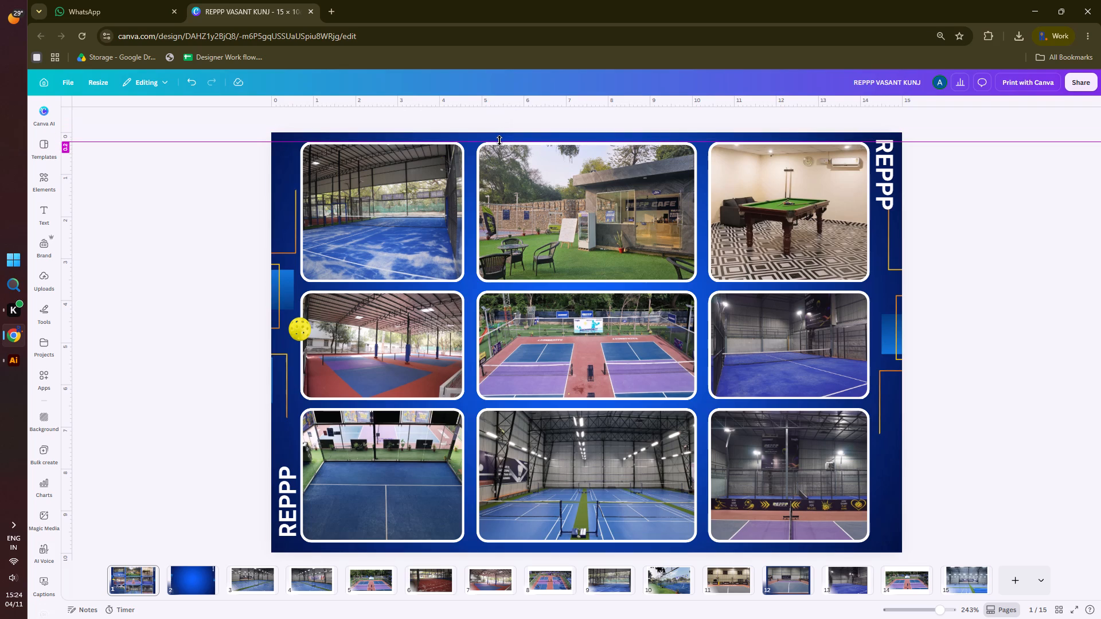
drag(499, 140, 496, 281)
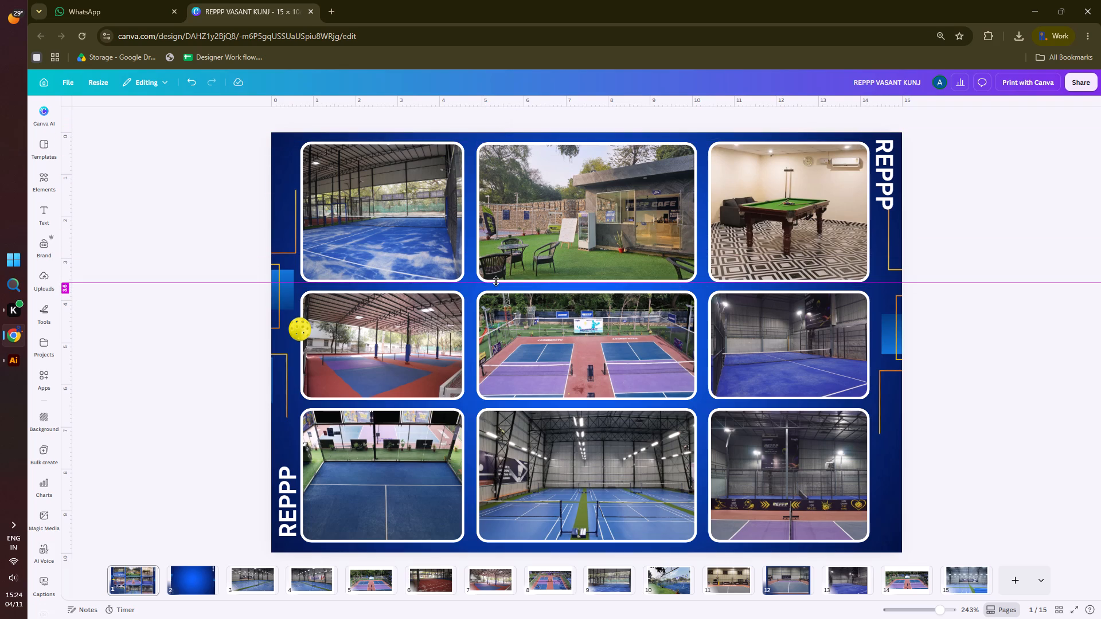
drag(496, 281, 496, 385)
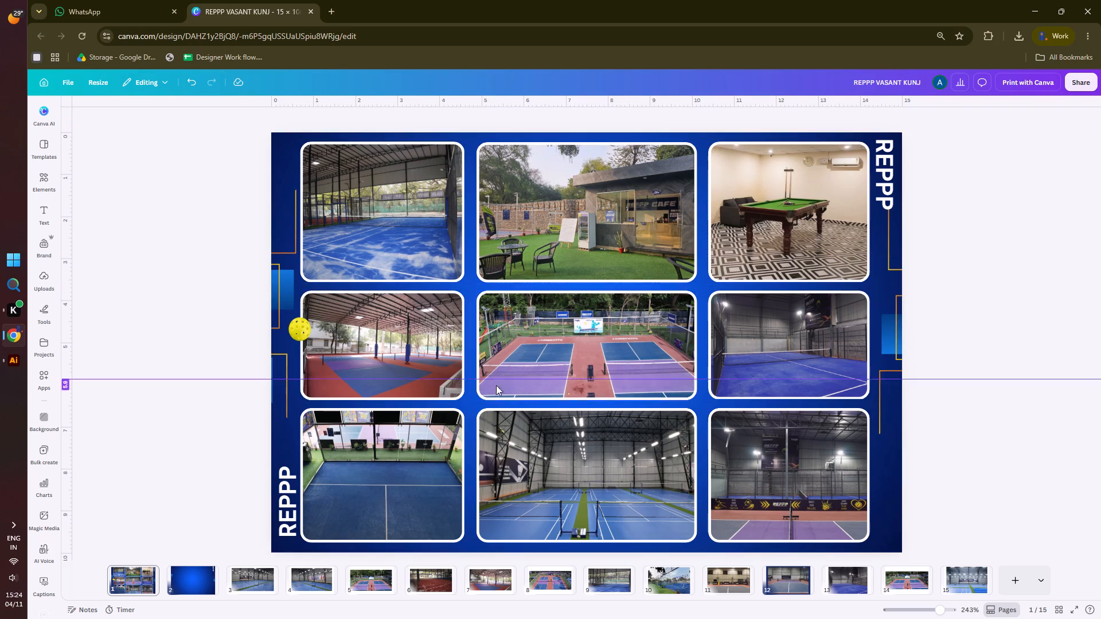
drag(496, 385, 493, 399)
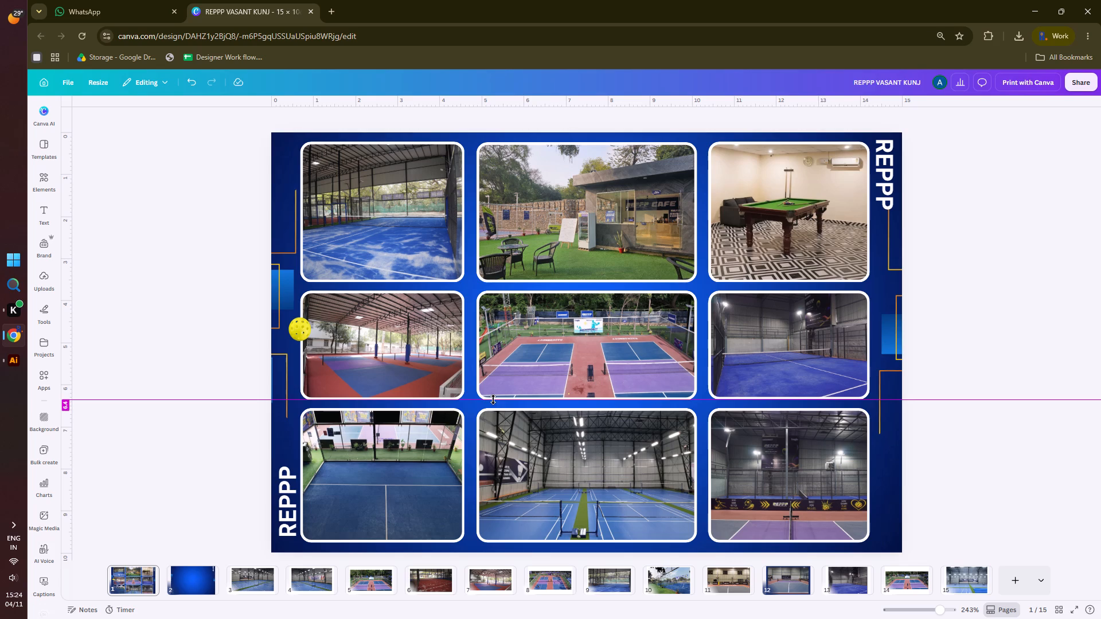
drag(493, 399, 456, 532)
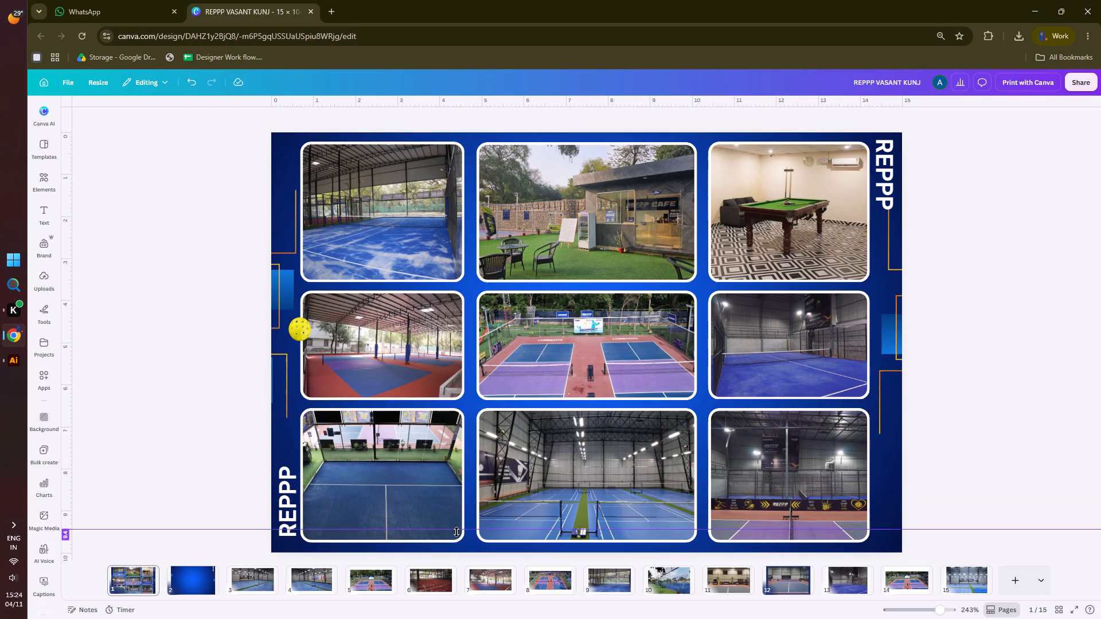
drag(456, 532, 579, 0)
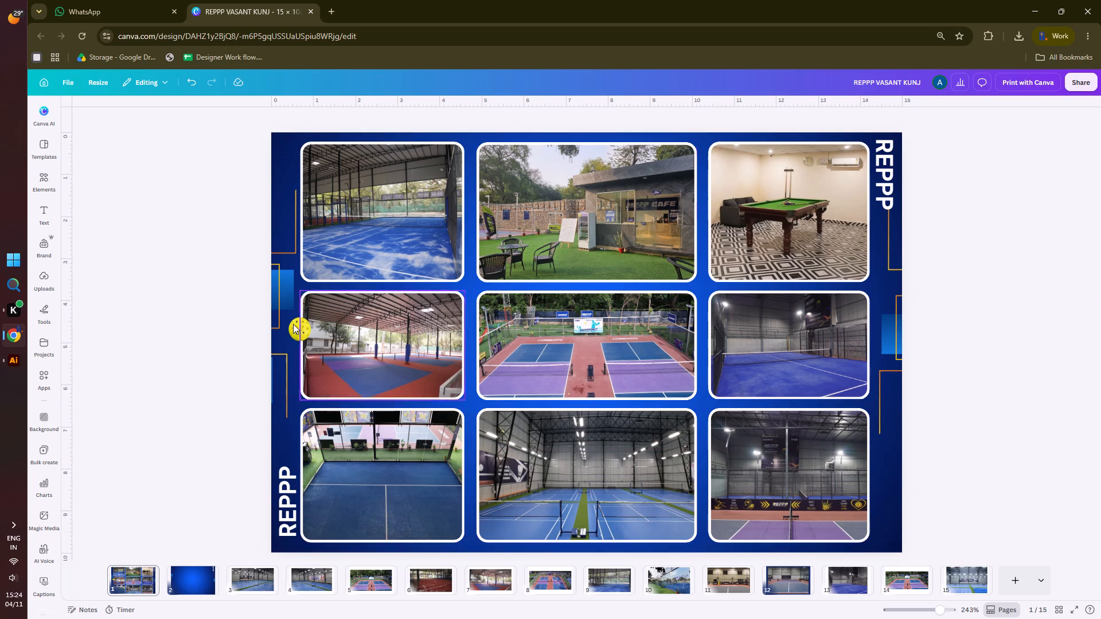
Check the side-edge alignment of the three photo columns with a temporary vertical guide, and discard the guide.
drag(67, 268, 320, 241)
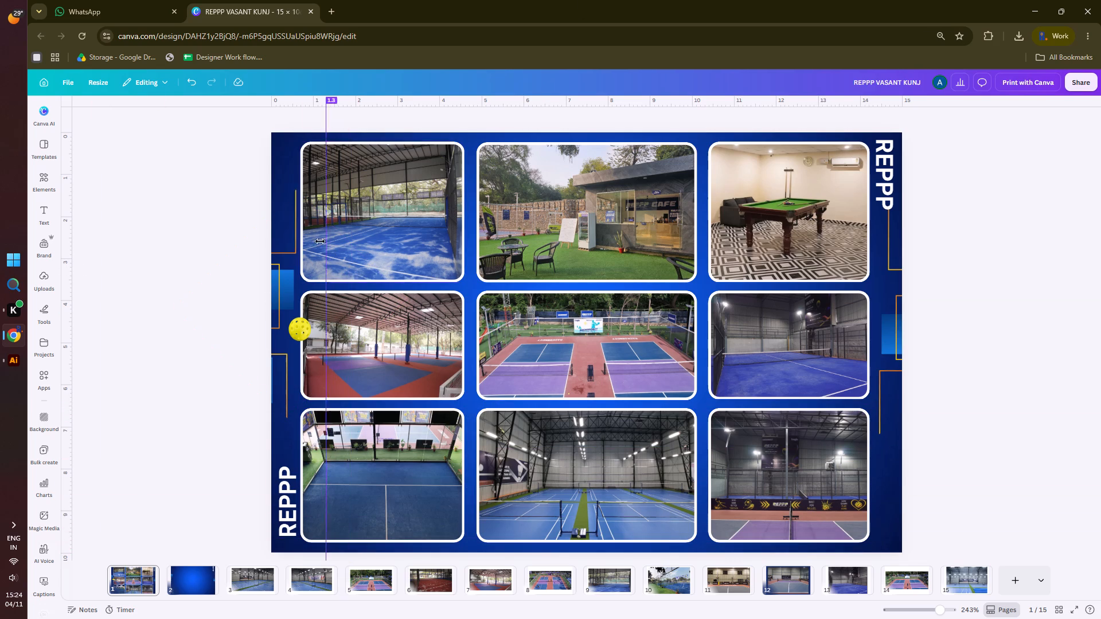
drag(320, 241, 454, 209)
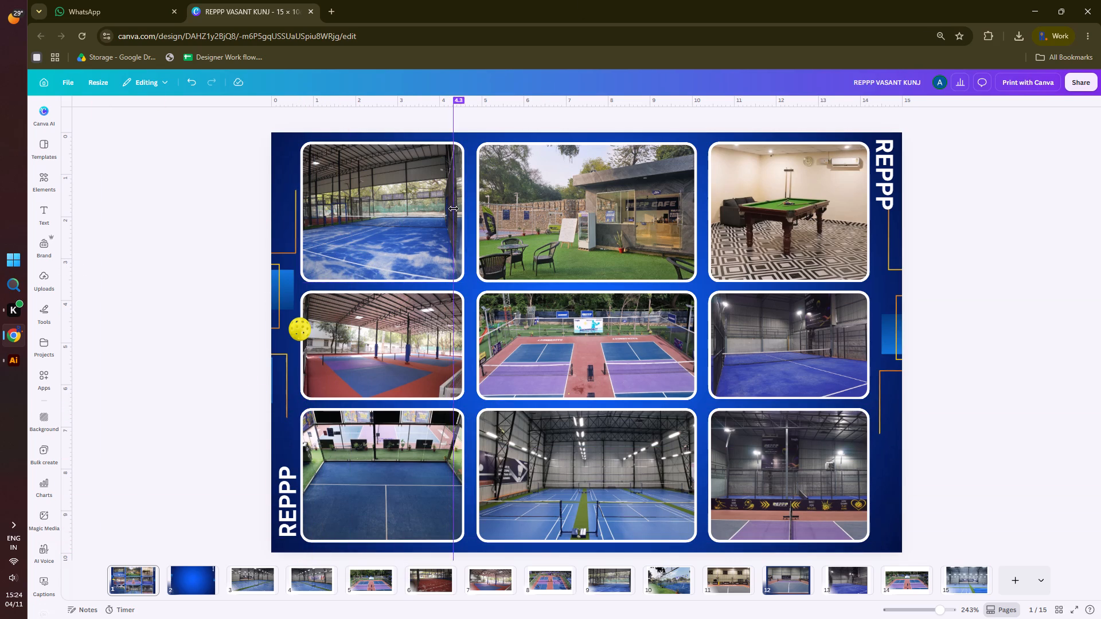
drag(454, 209, 477, 195)
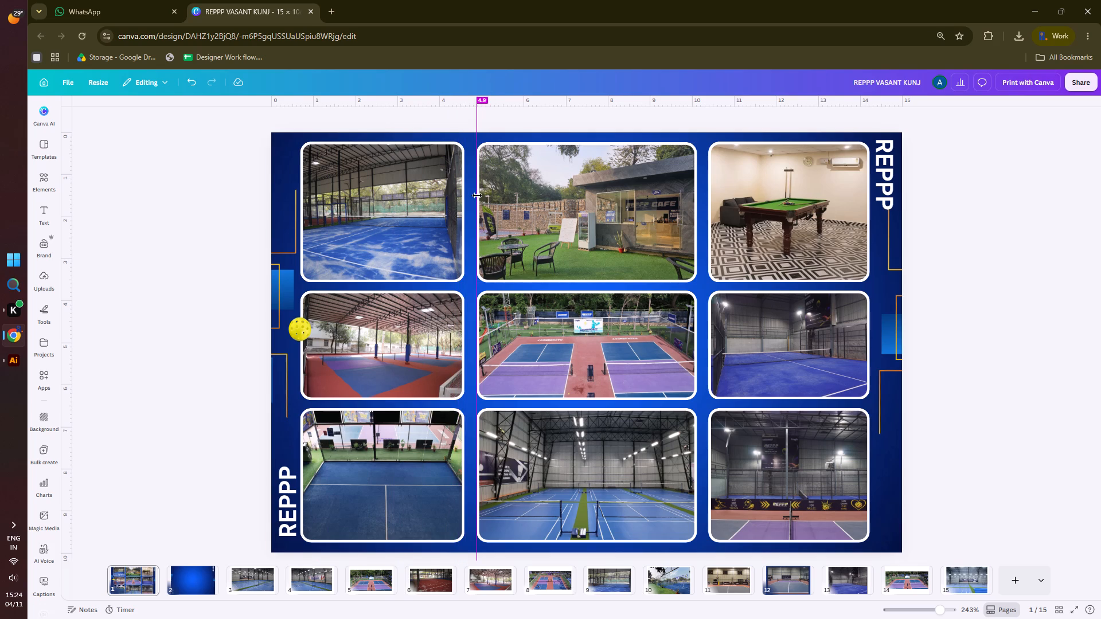
drag(477, 195, 697, 193)
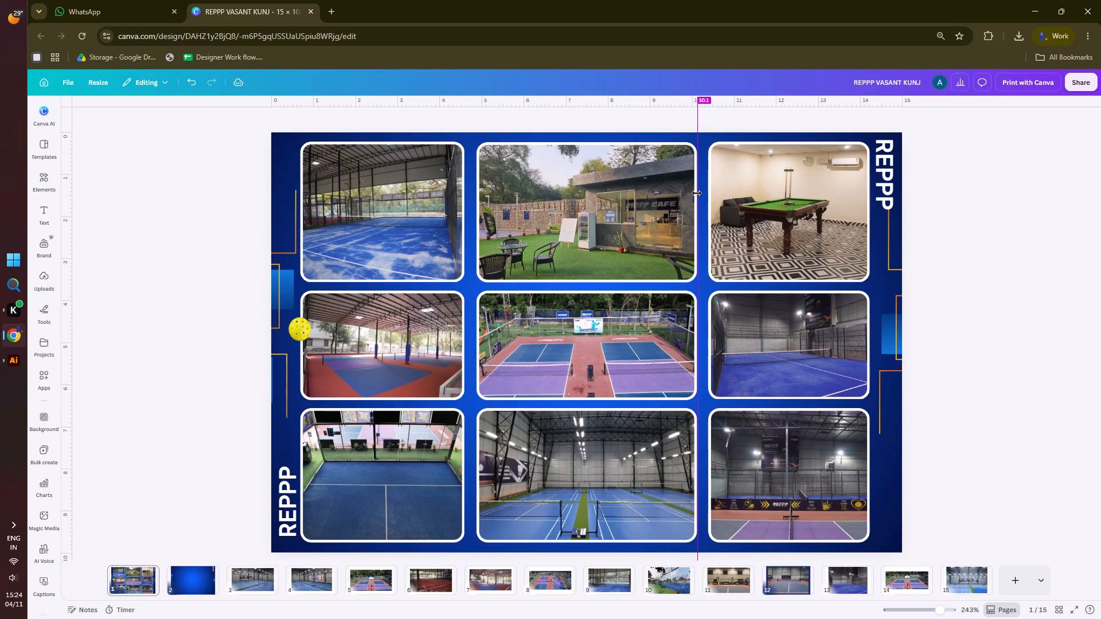
drag(697, 193, 868, 189)
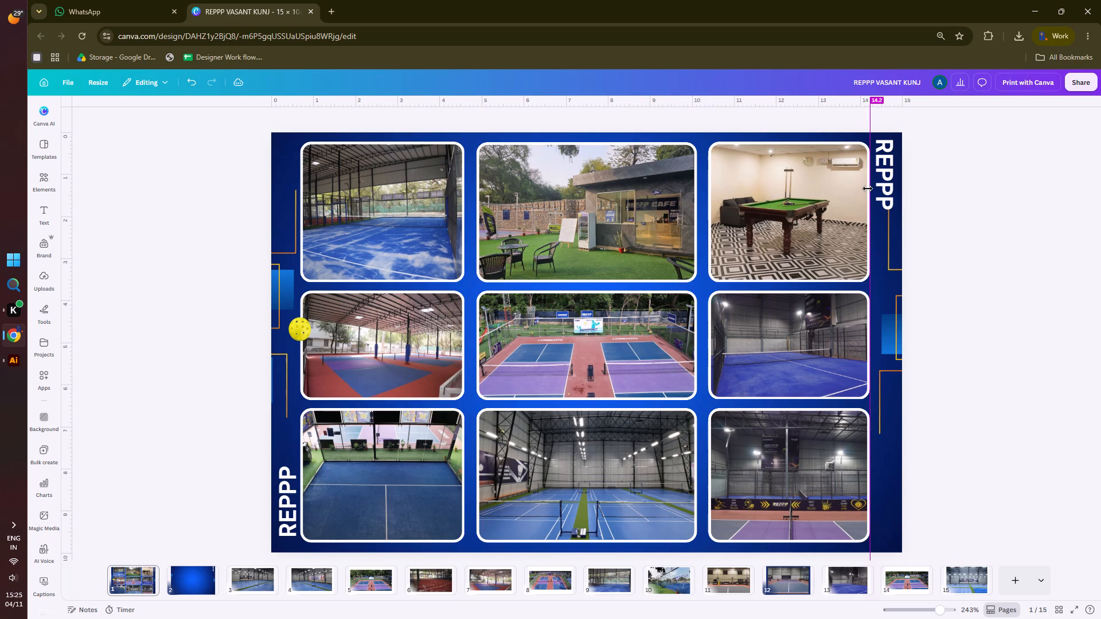
drag(868, 189, 707, 173)
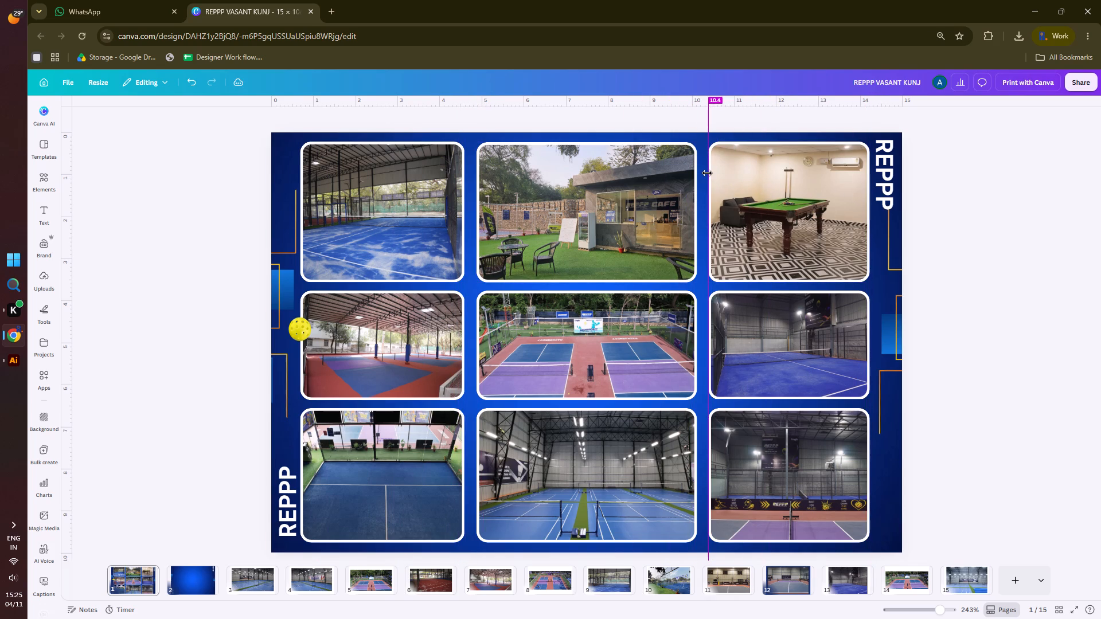
drag(707, 173, 0, 195)
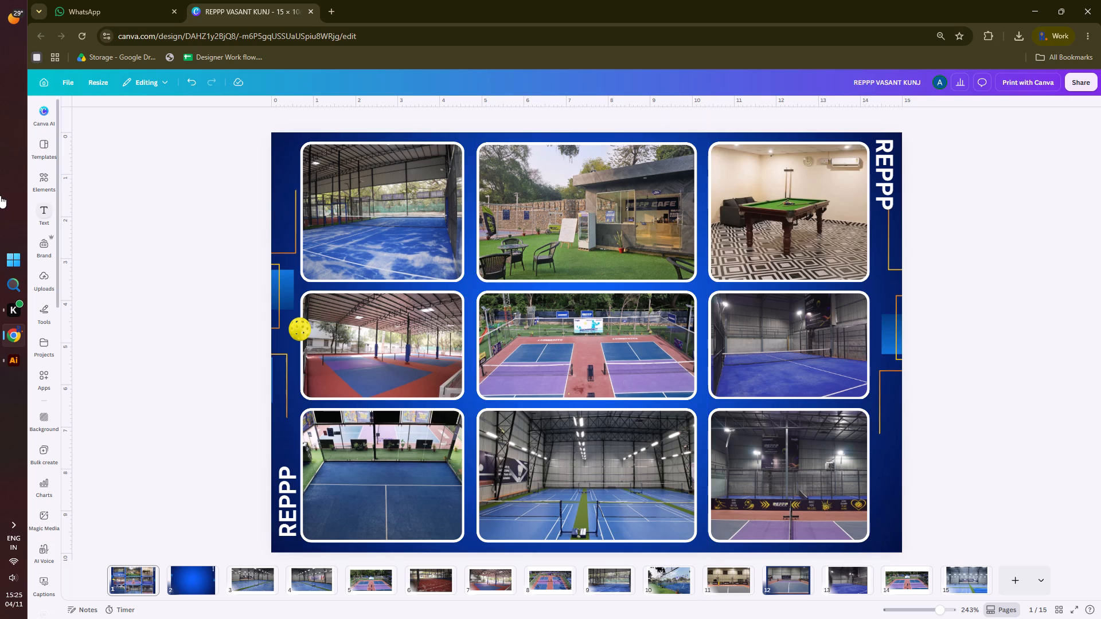
Check the page's left margin beside the first photo column with another temporary vertical guide, and discard the guide.
drag(0, 195, 286, 197)
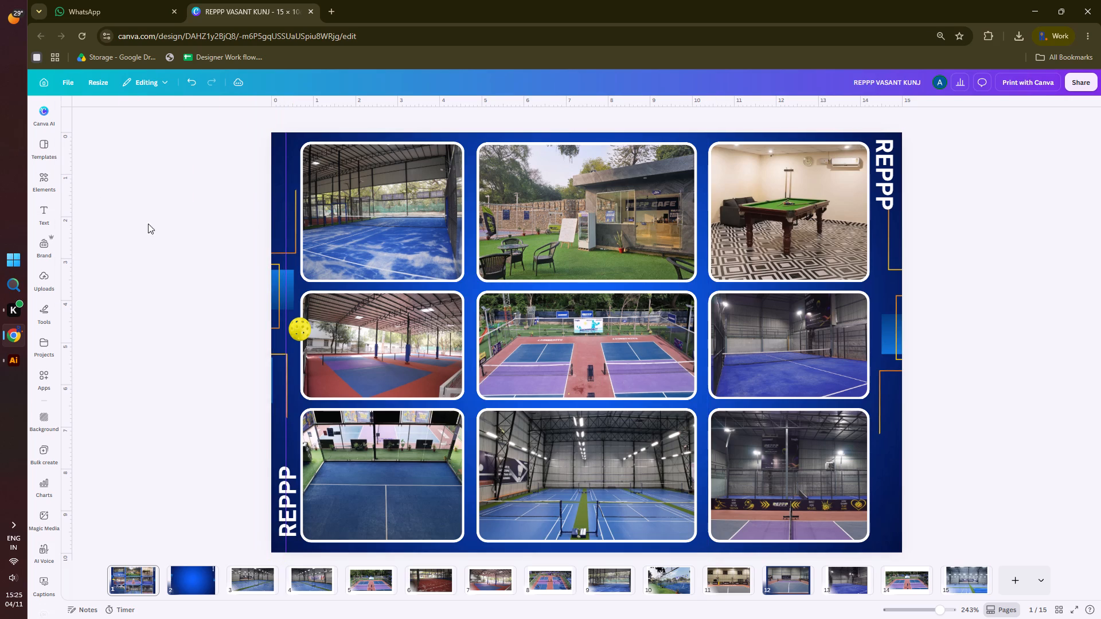
click(214, 176)
drag(286, 169, 0, 171)
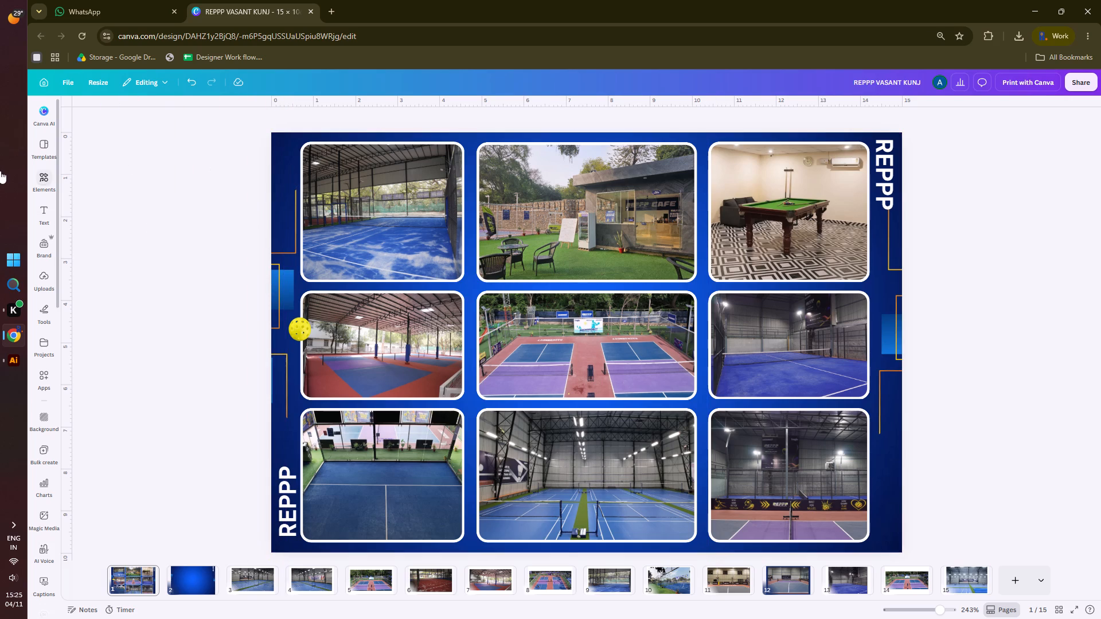
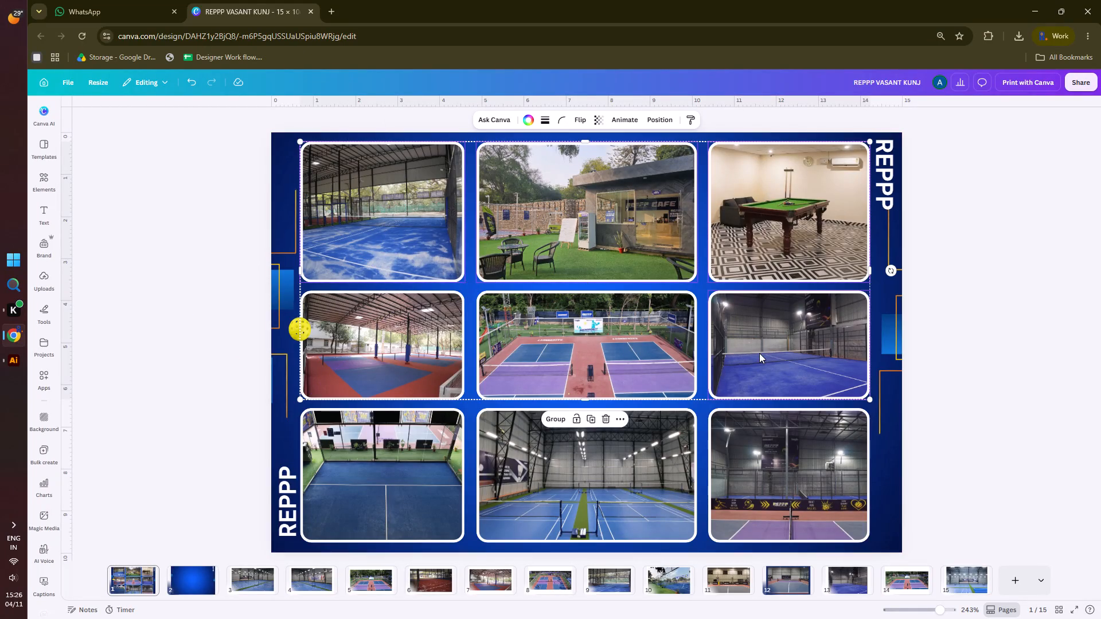
Select all nine venue photos in the three-by-three grid together, adding the remaining second-row and third-row photos to the selection.
shift+click(579, 370)
shift+click(393, 368)
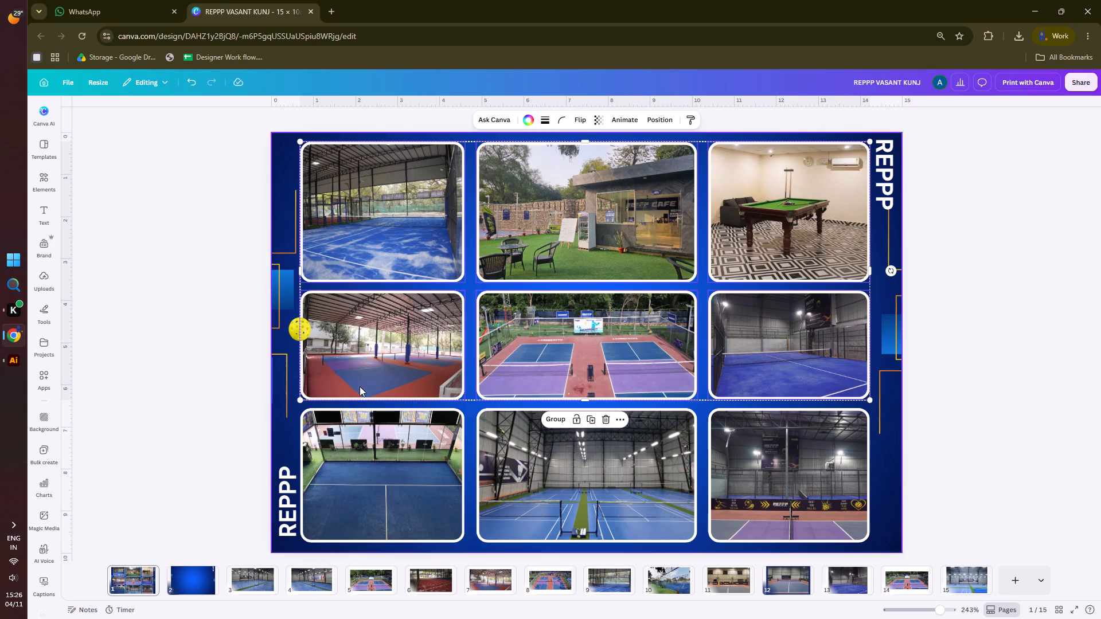
shift+click(370, 491)
shift+click(537, 477)
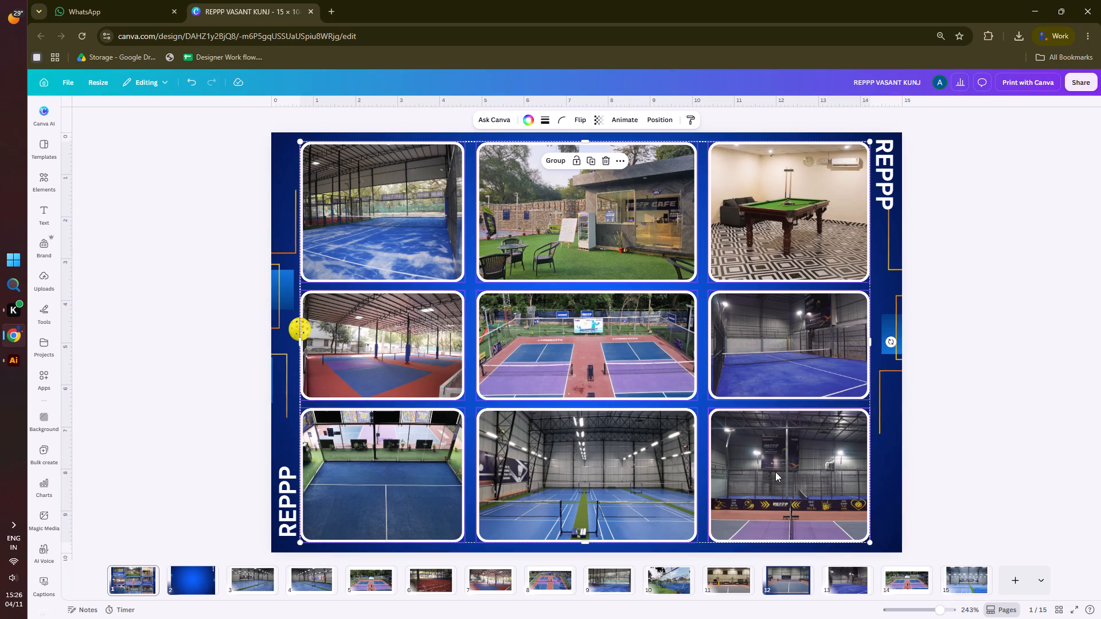
shift+click(785, 471)
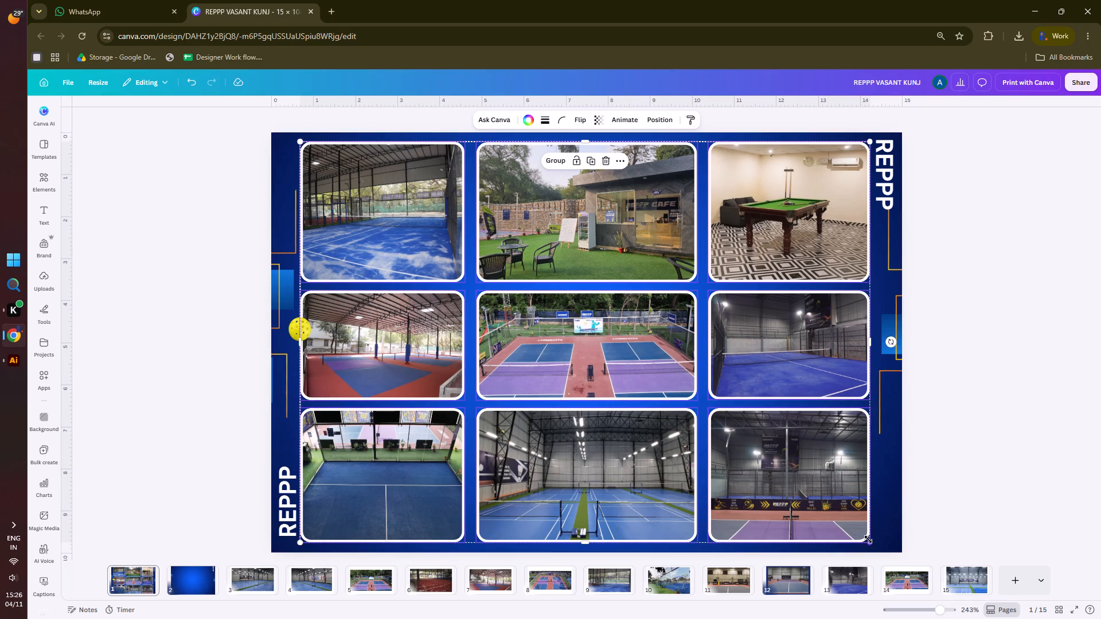
Scale the selected nine-photo grid down proportionally and centre it on the blue collage background.
shift+drag(869, 542, 475, 320)
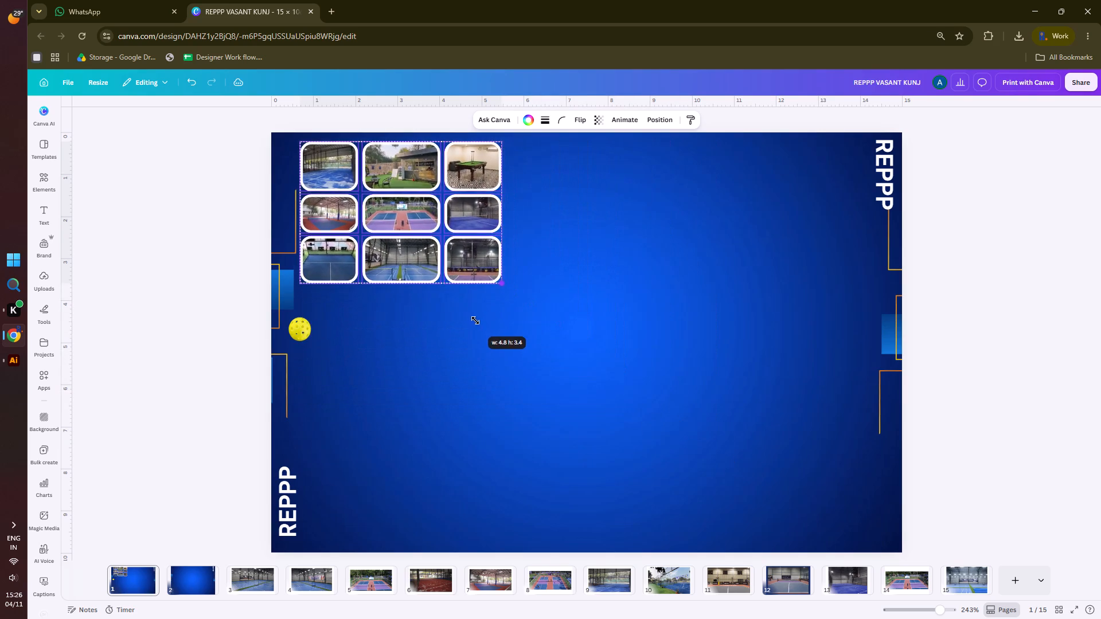
shift+drag(475, 320, 671, 495)
drag(499, 287, 568, 338)
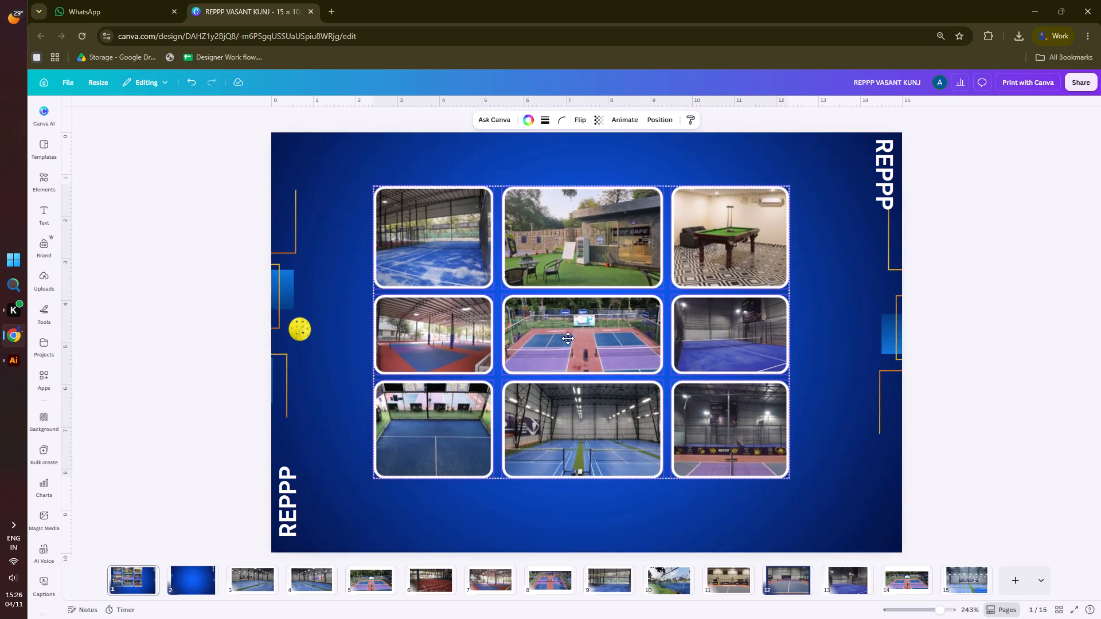
drag(568, 338, 571, 342)
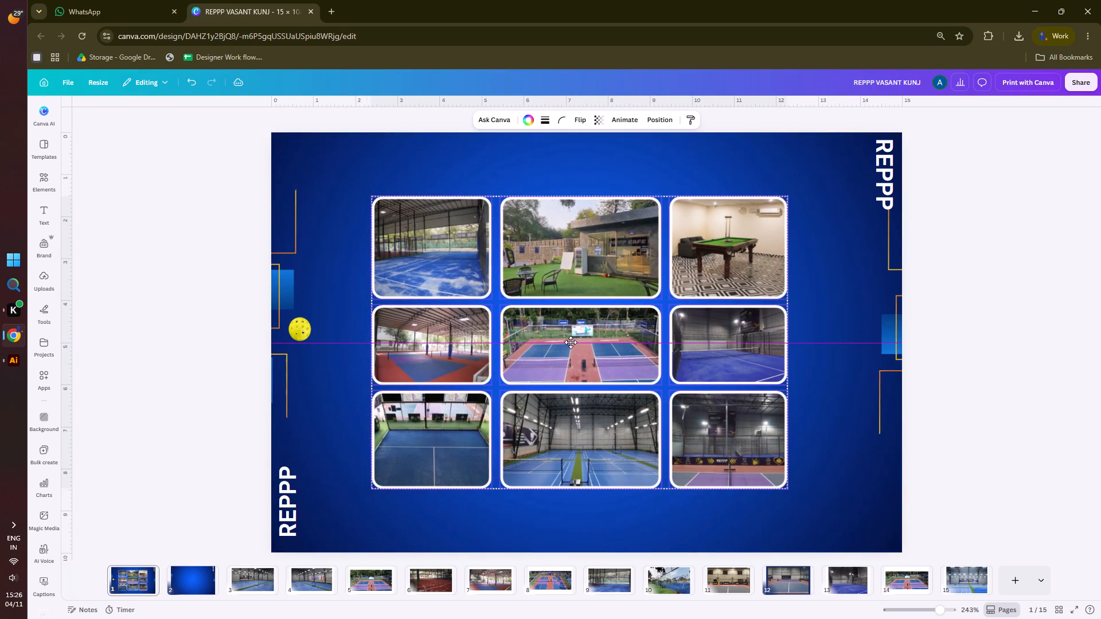
drag(571, 342, 579, 342)
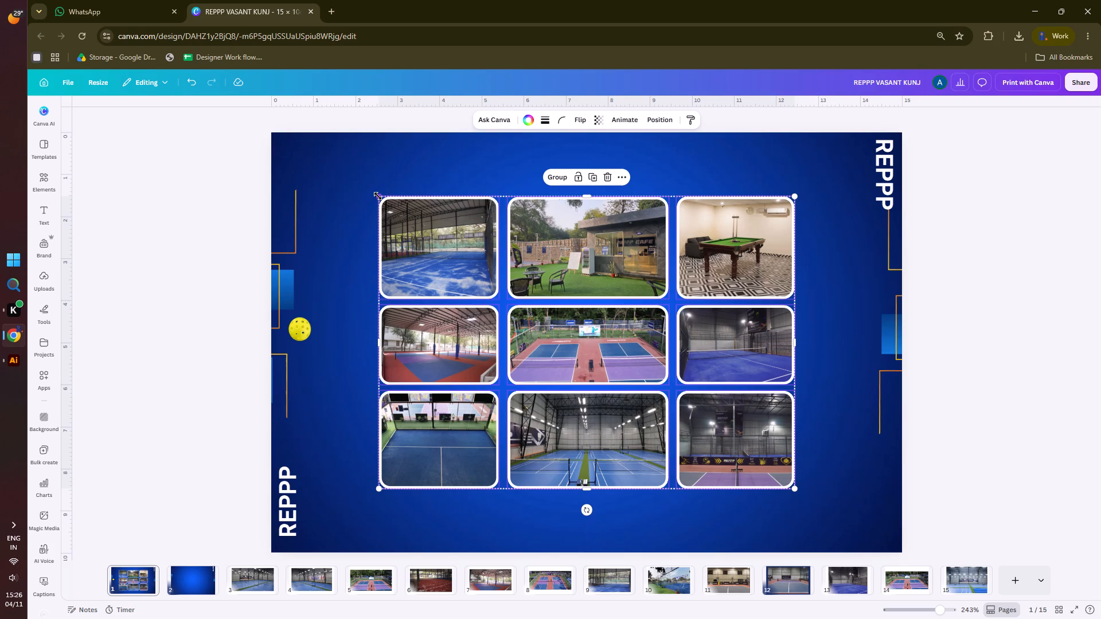
Enlarge the centred nine-photo grid proportionally towards the page's upper-left and lower-right corners, to about 12.4 wide by 8.7 high.
shift+drag(378, 196, 315, 150)
shift+drag(794, 491, 841, 529)
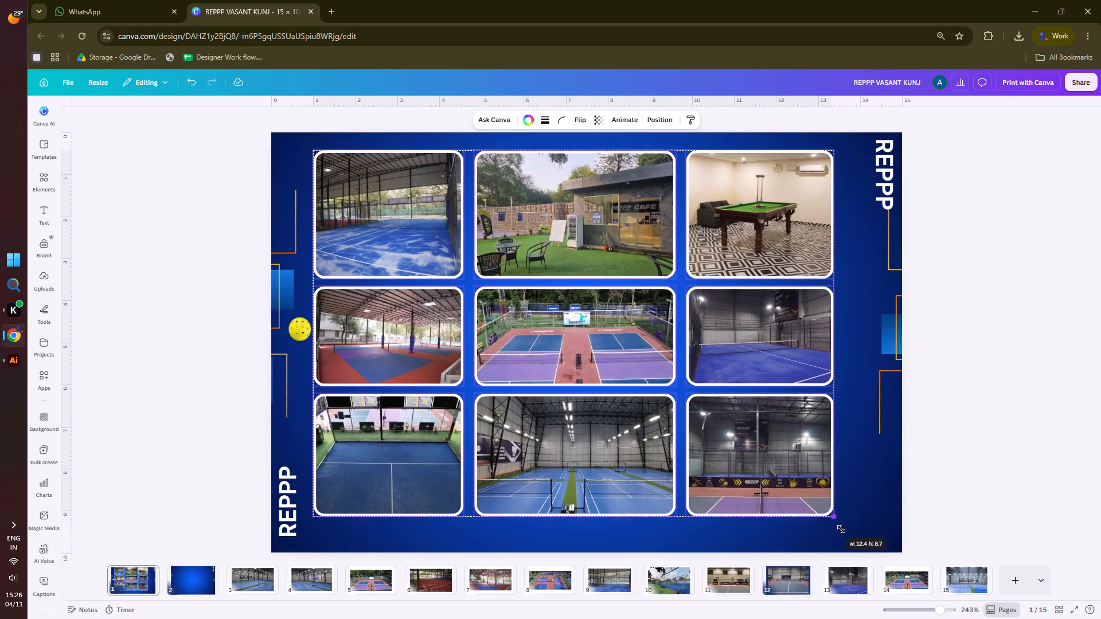
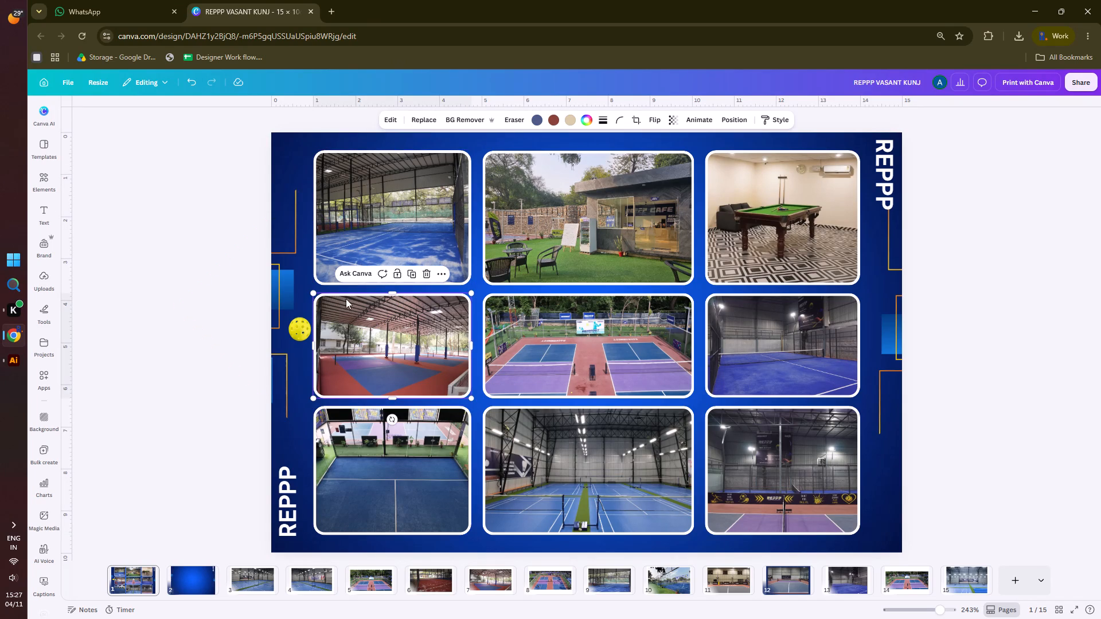
Nudge the three photos of the grid's first column together slightly right, closing the gap to the middle column.
click(349, 217)
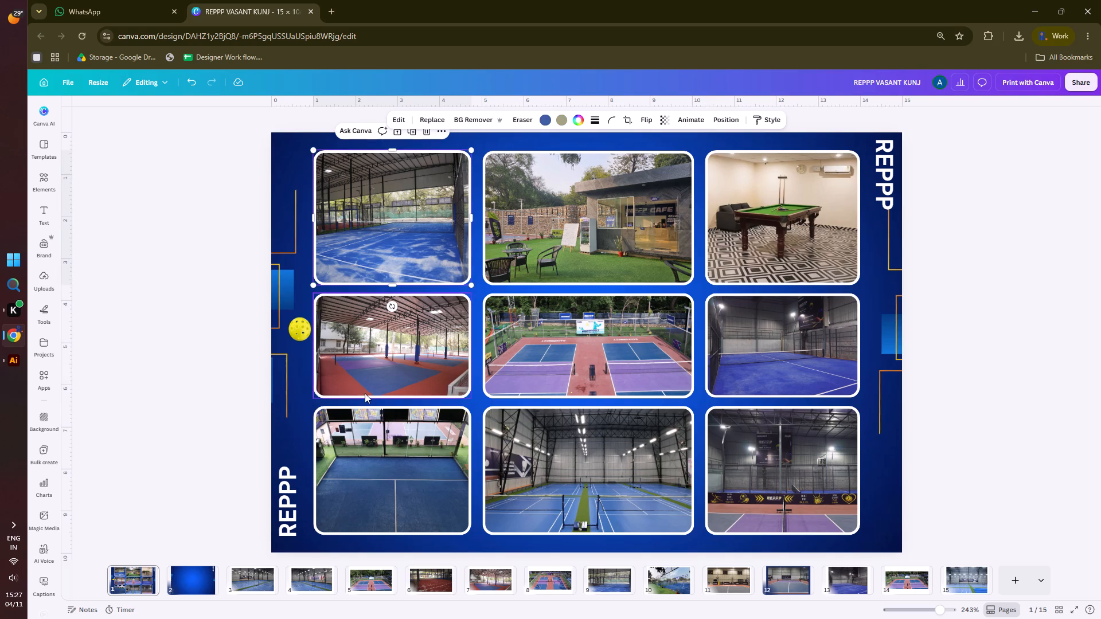
shift+click(365, 393)
shift+click(349, 437)
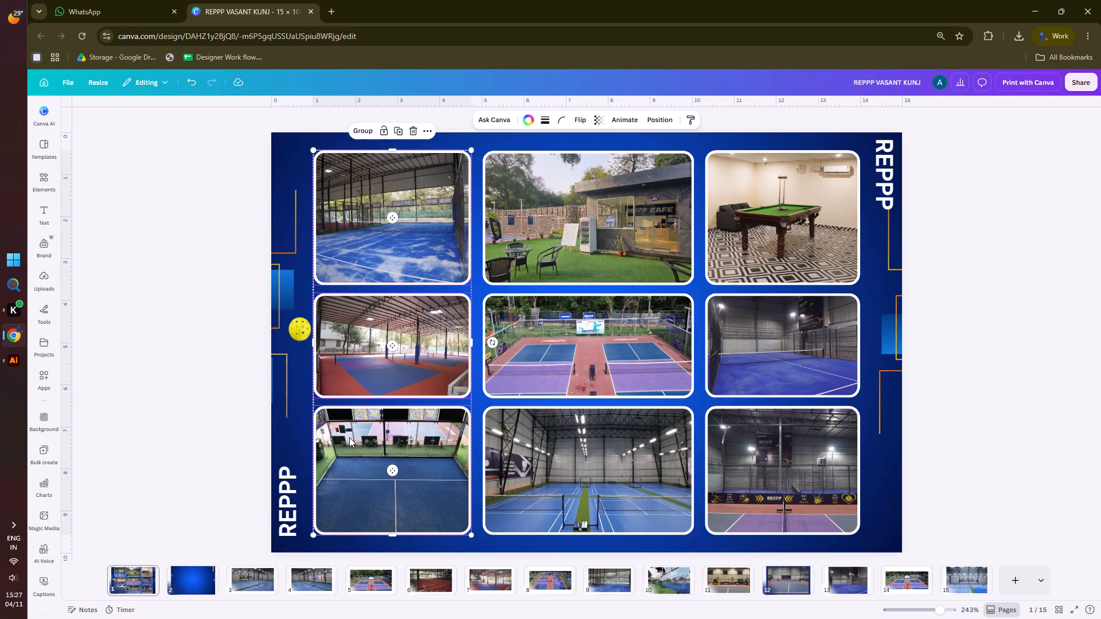
key(Right)
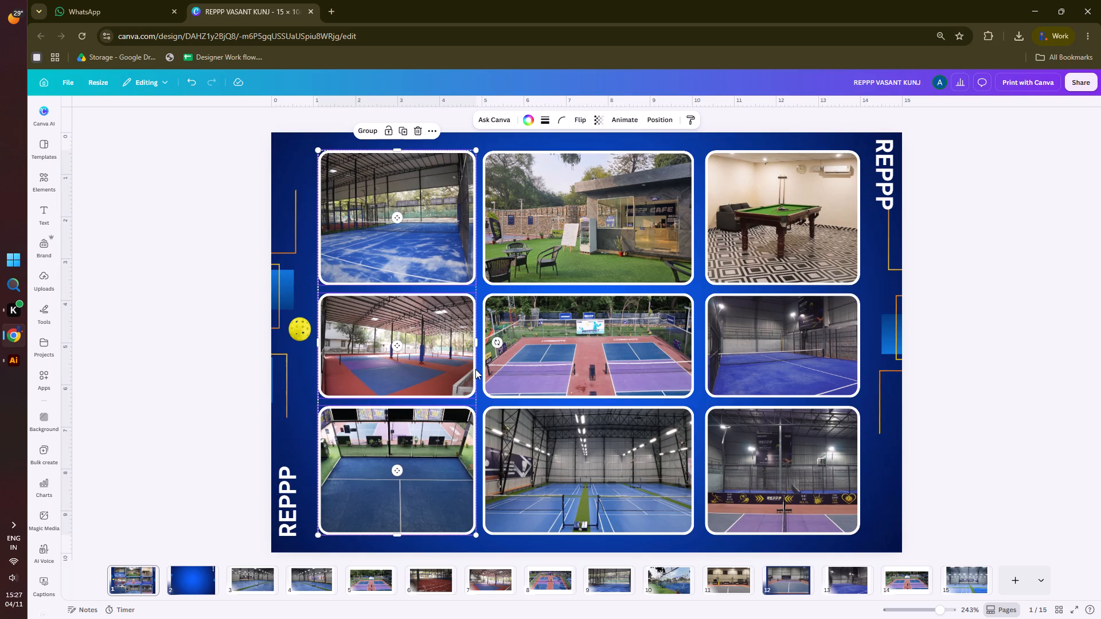
Nudge the three photos of the grid's third column together slightly left, matching the gap on the middle column's other side.
click(745, 236)
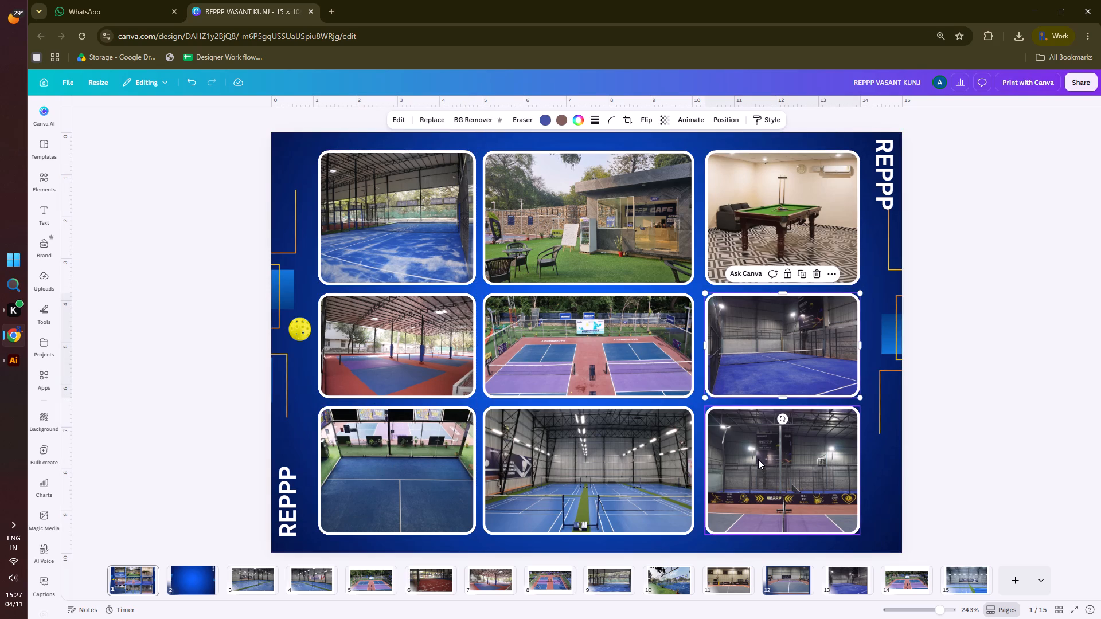
shift+click(747, 338)
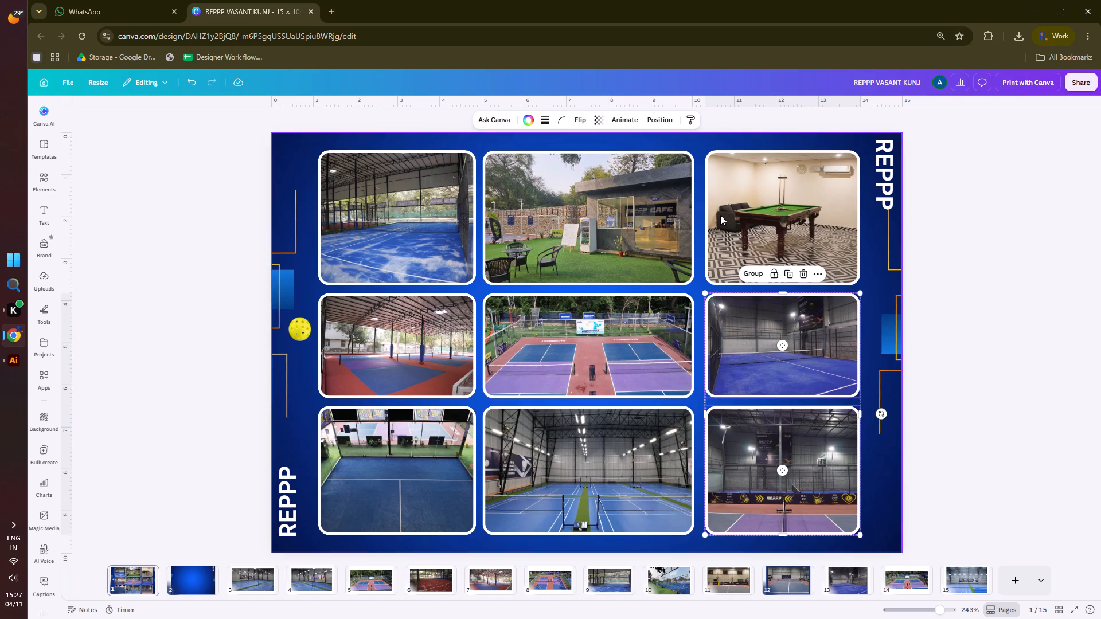
shift+click(720, 215)
key(Left)
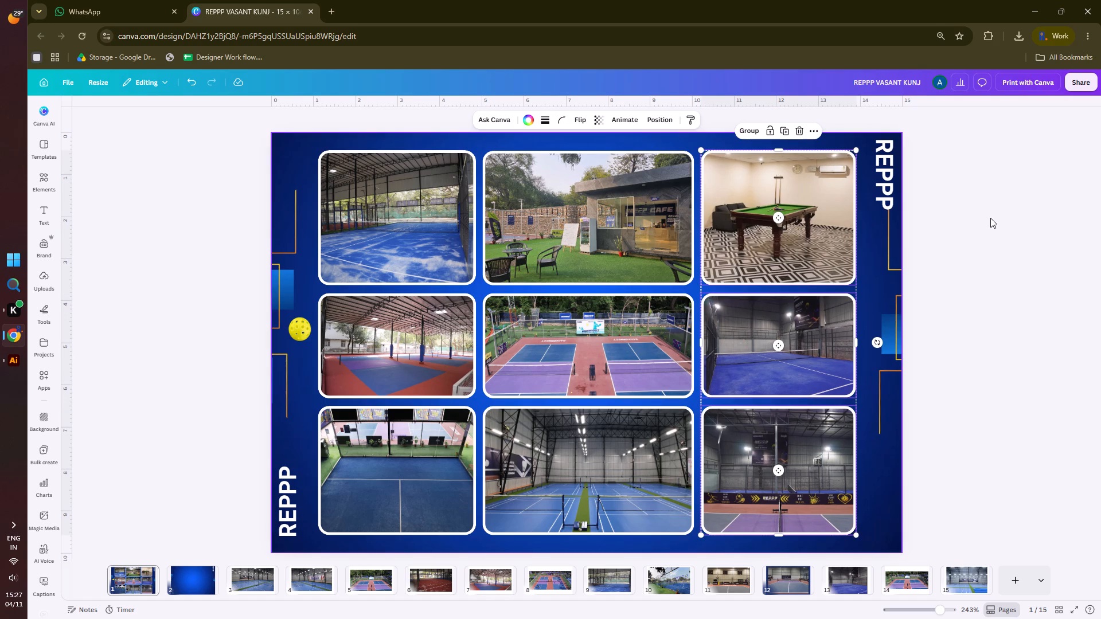
click(975, 209)
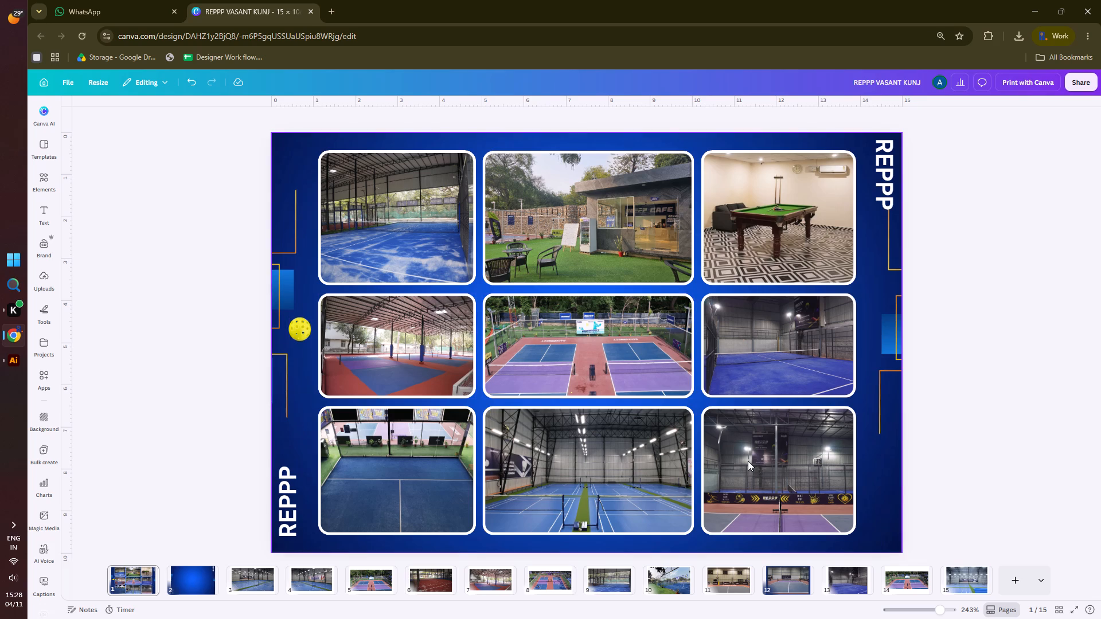
Select photos in the grid's third row, the one in the third column and the badminton hall in the middle.
click(813, 476)
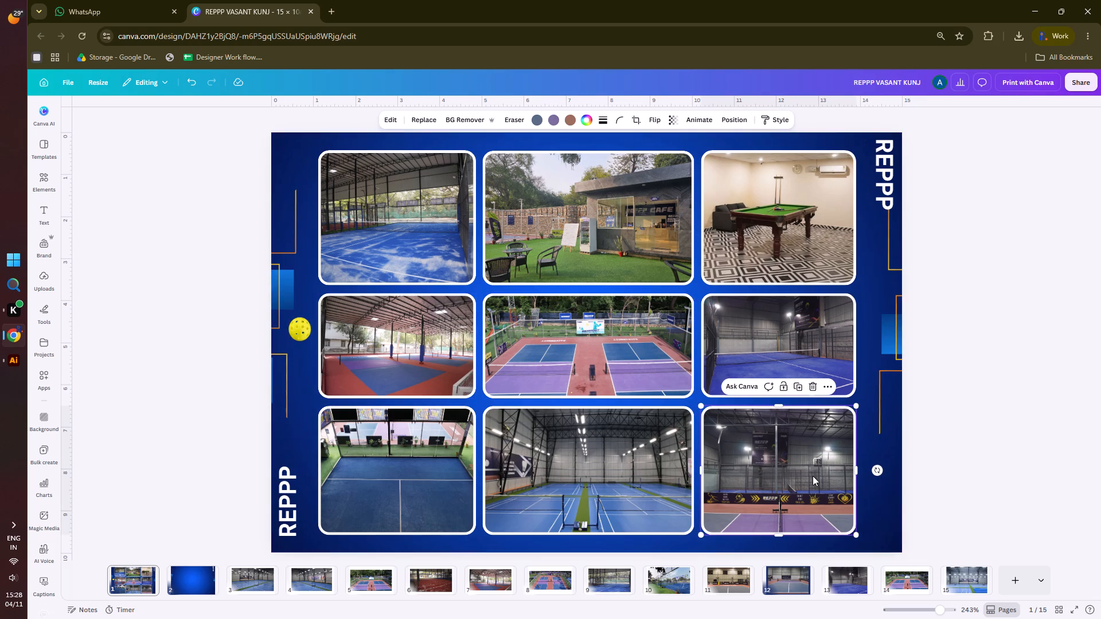
click(576, 460)
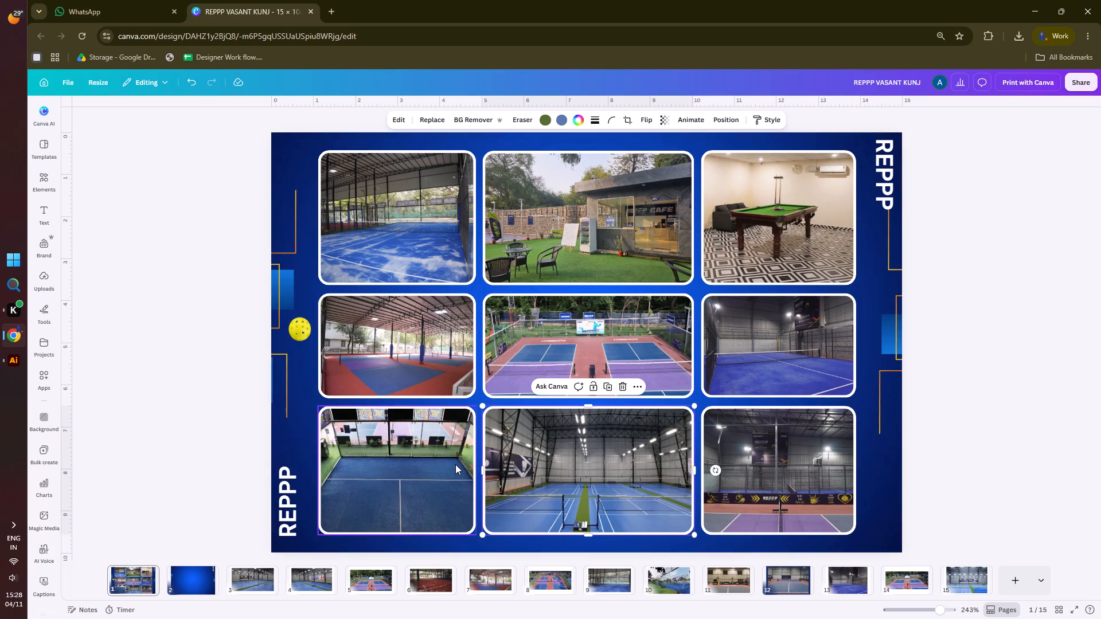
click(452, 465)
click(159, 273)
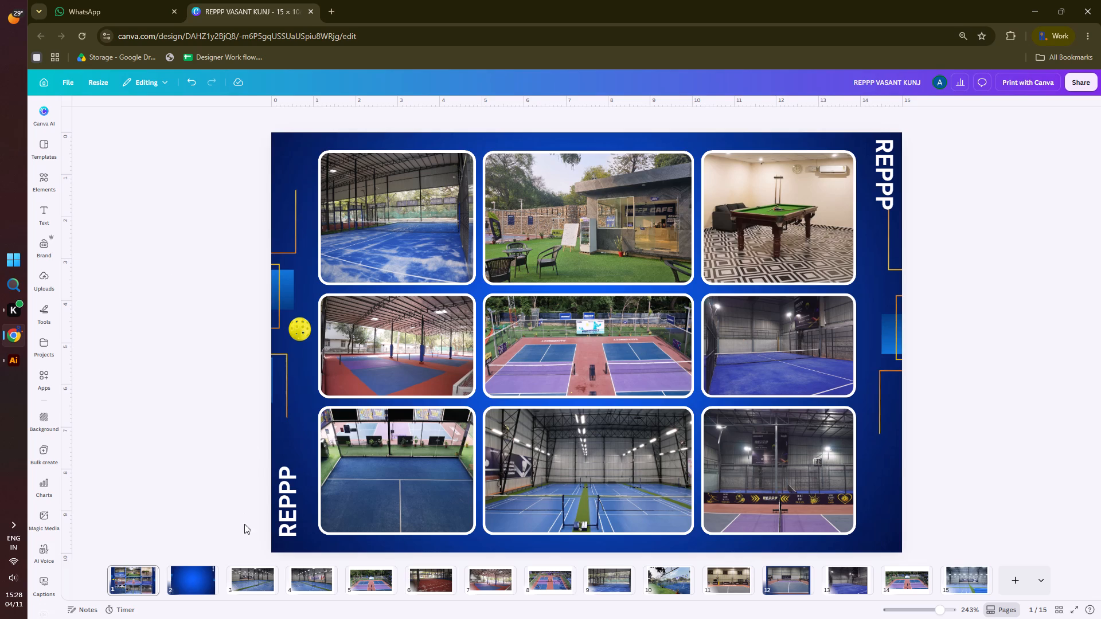
click(264, 572)
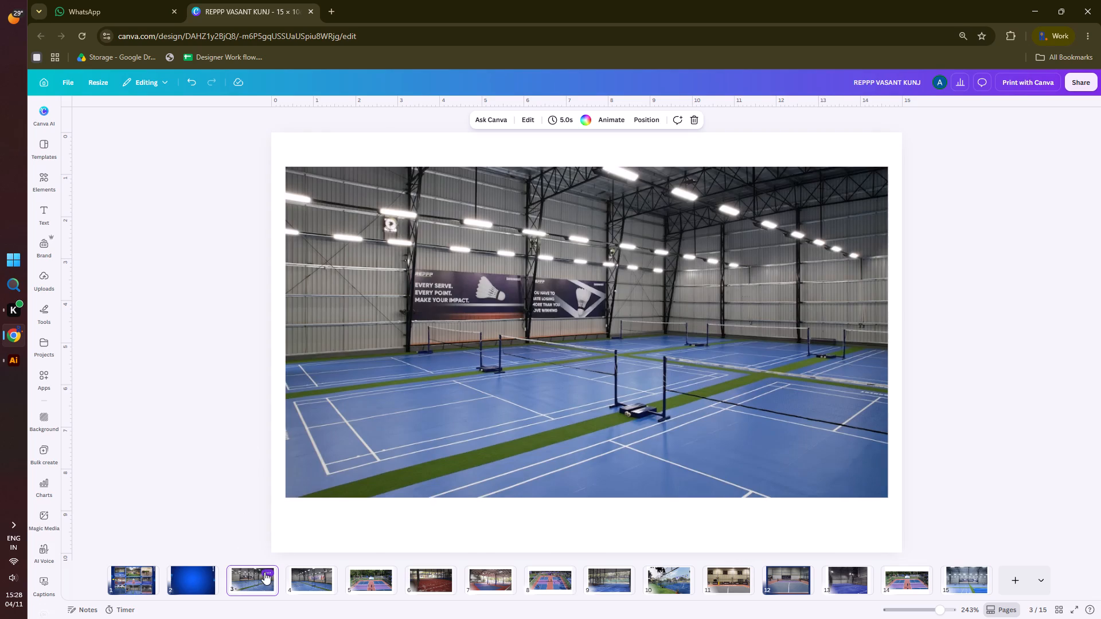
key(Right)
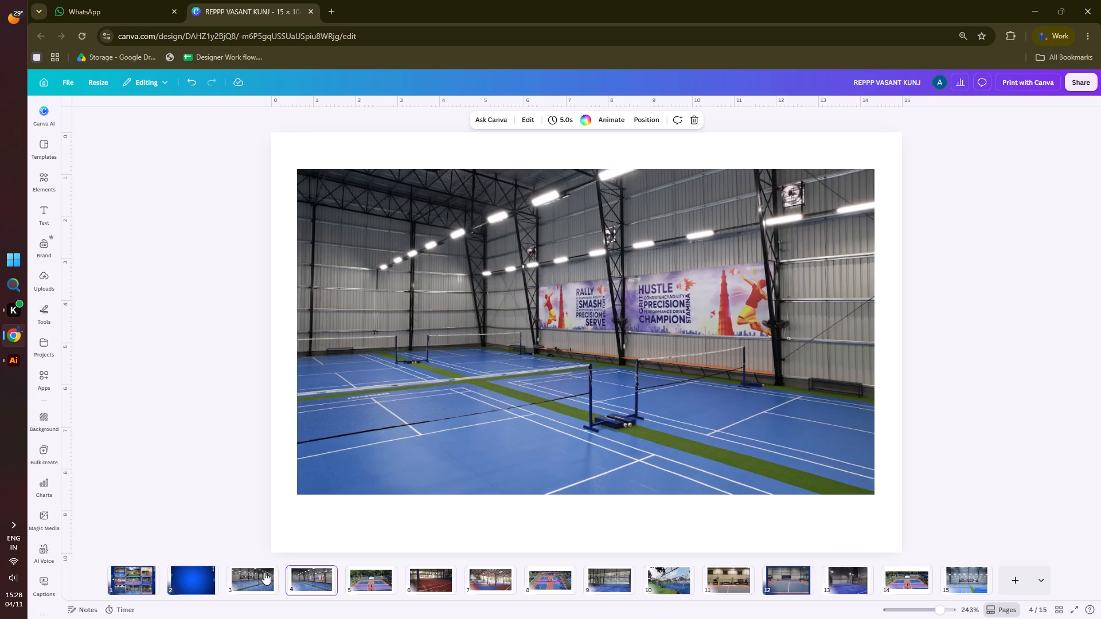
key(Right)
key(Right)
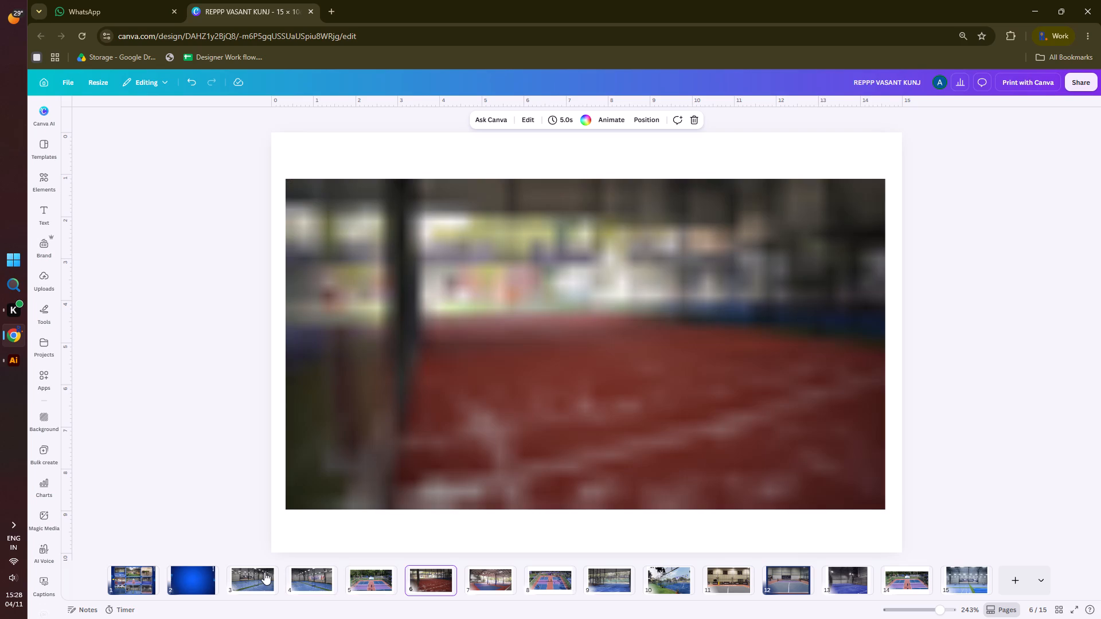
key(Right)
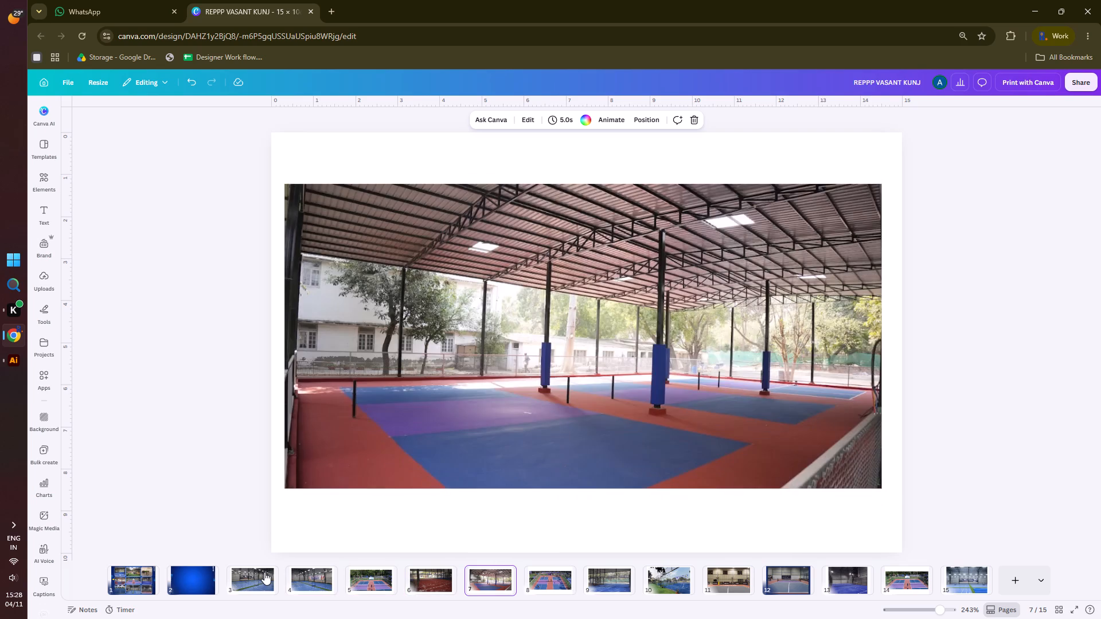
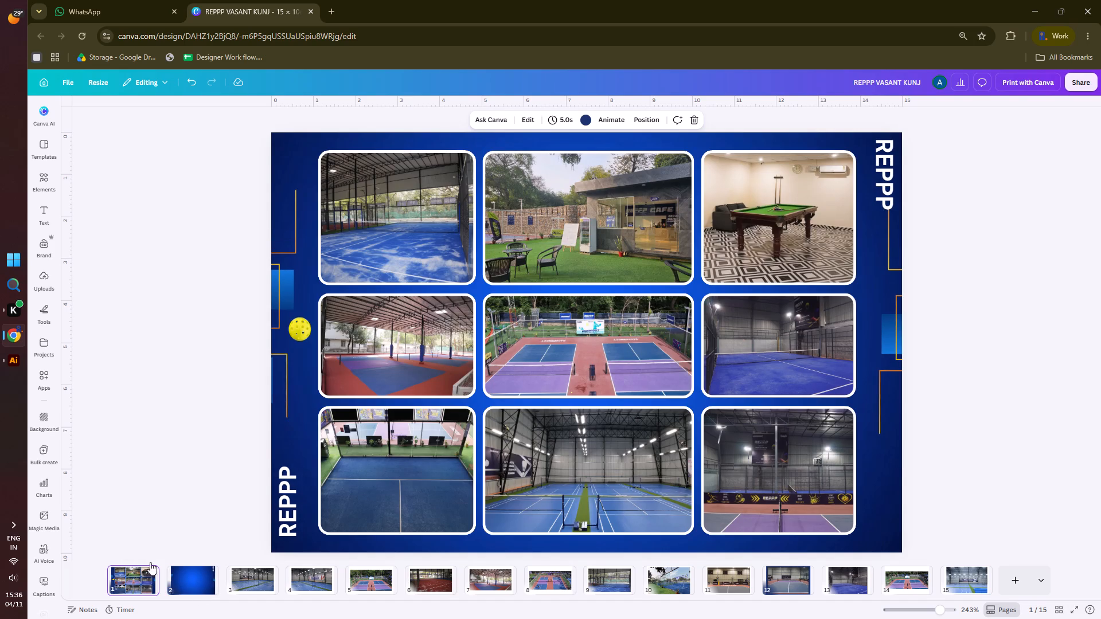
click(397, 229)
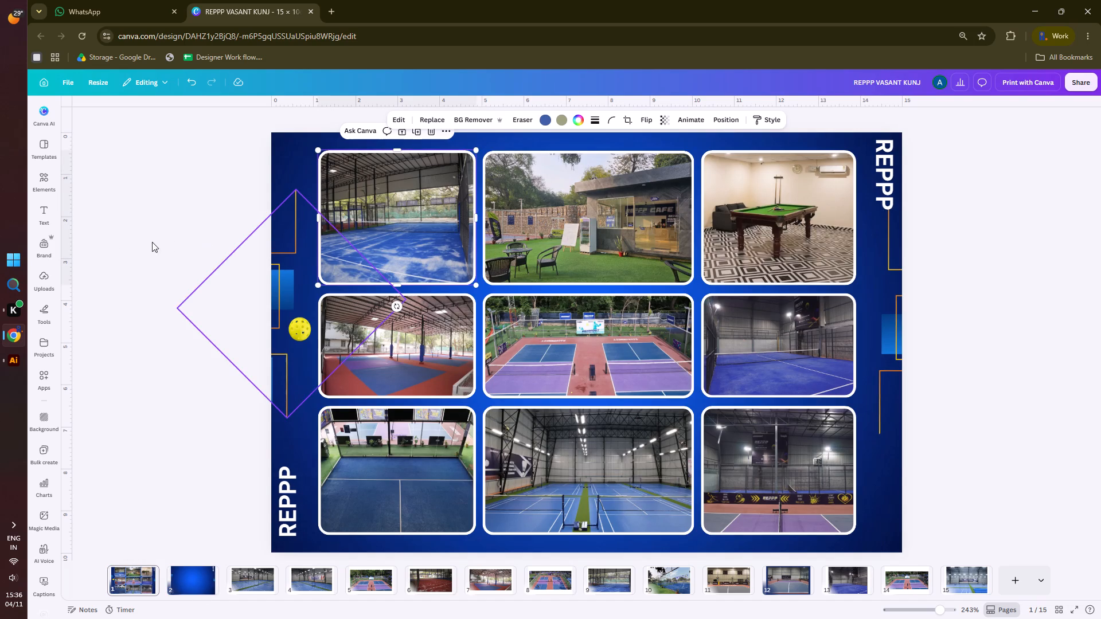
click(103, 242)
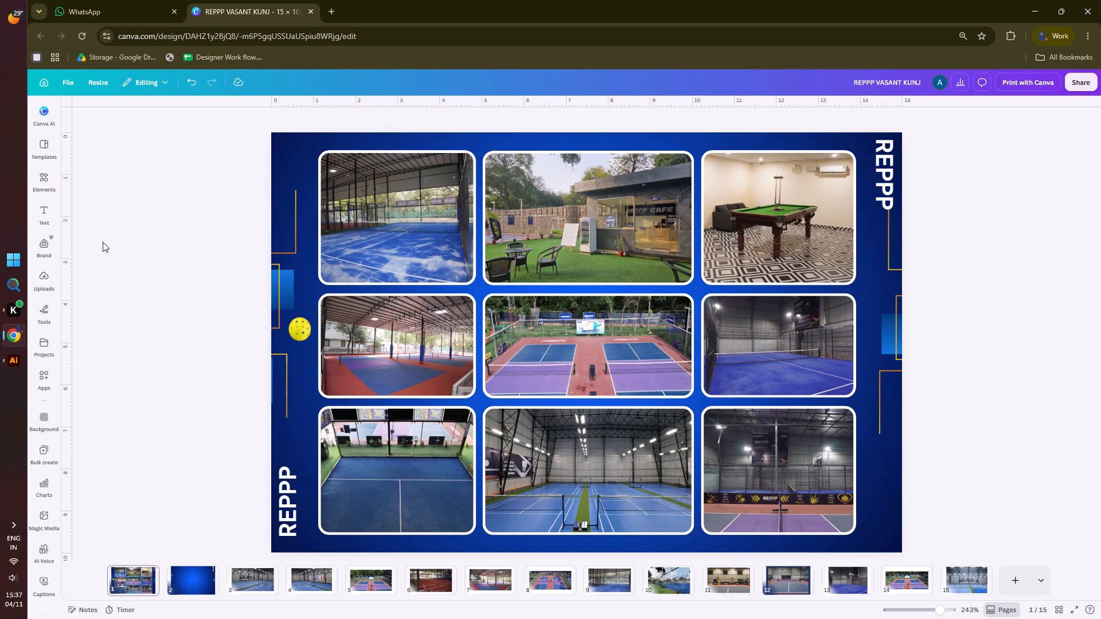